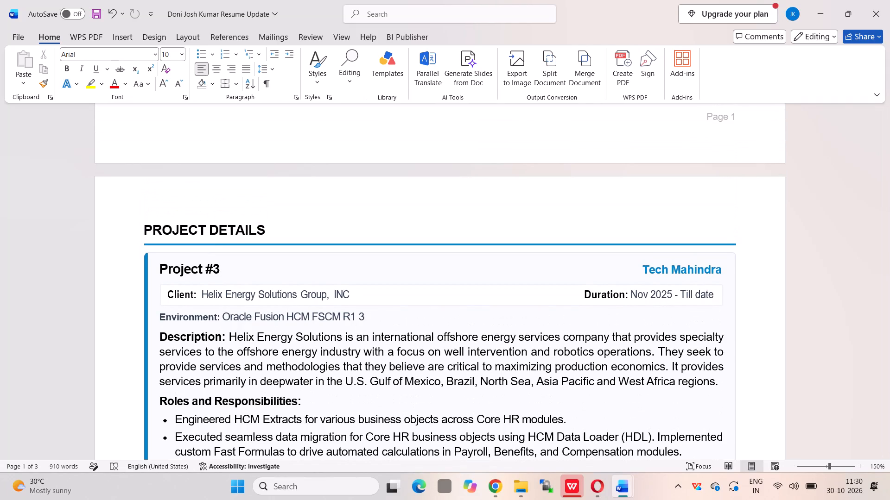
# Review the resume's Professional Summary section, checking the years-of-experience statement in its first bullet.
pyautogui.scroll(10, 185, 308)
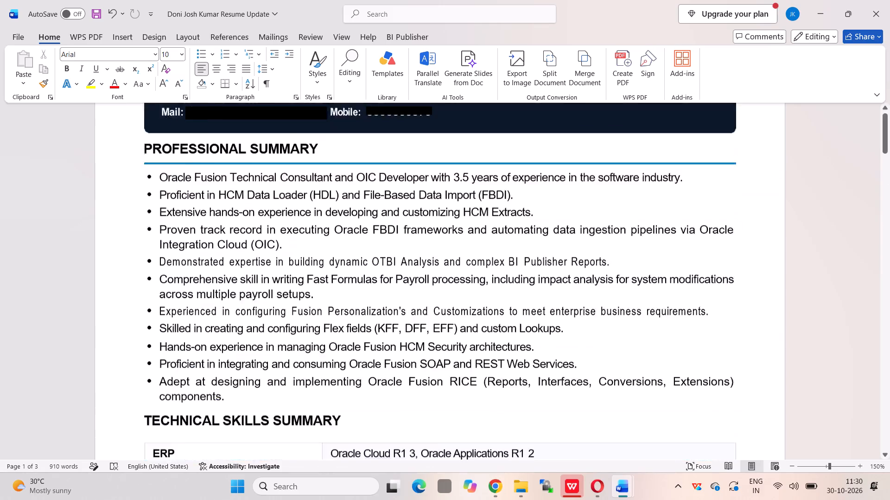
pyautogui.scroll(3, 185, 308)
pyautogui.scroll(-1, 185, 308)
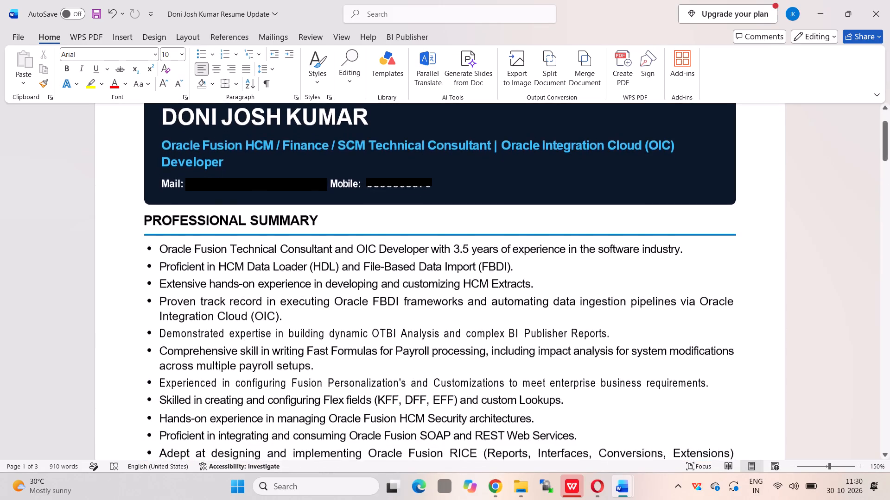
pyautogui.scroll(-1, 185, 308)
pyautogui.hscroll(1, 185, 308)
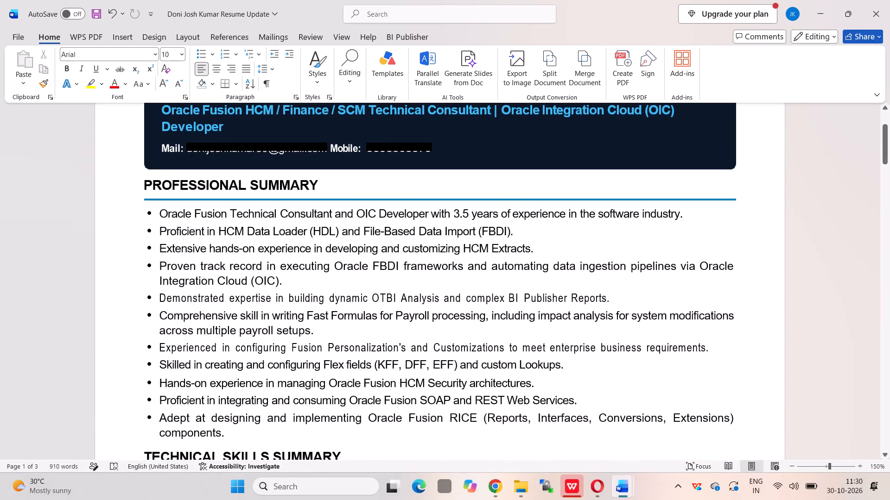
pyautogui.hscroll(2, 201, 308)
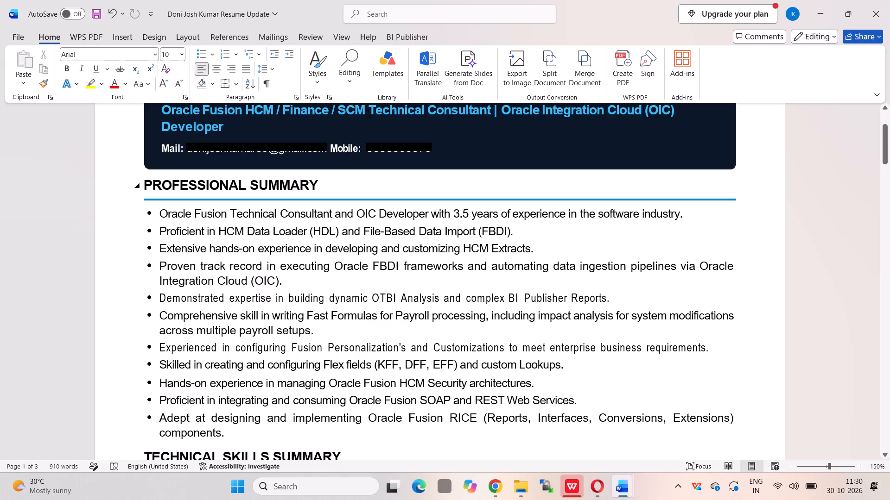
pyautogui.click(477, 215)
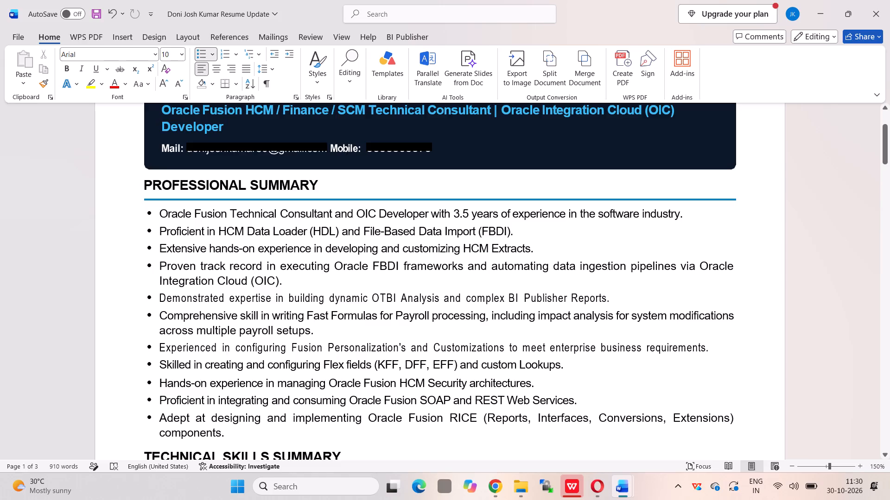
pyautogui.click(469, 216)
pyautogui.scroll(-1, 481, 355)
pyautogui.hscroll(1, 481, 355)
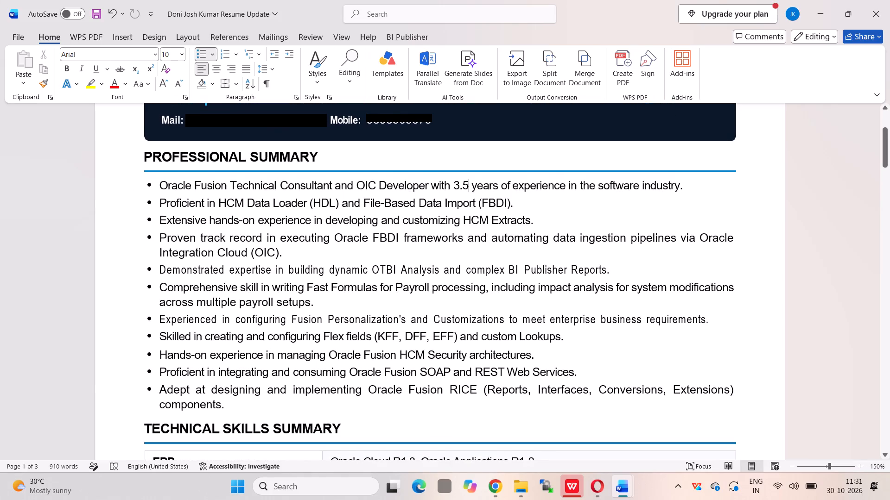
pyautogui.hscroll(1, 481, 355)
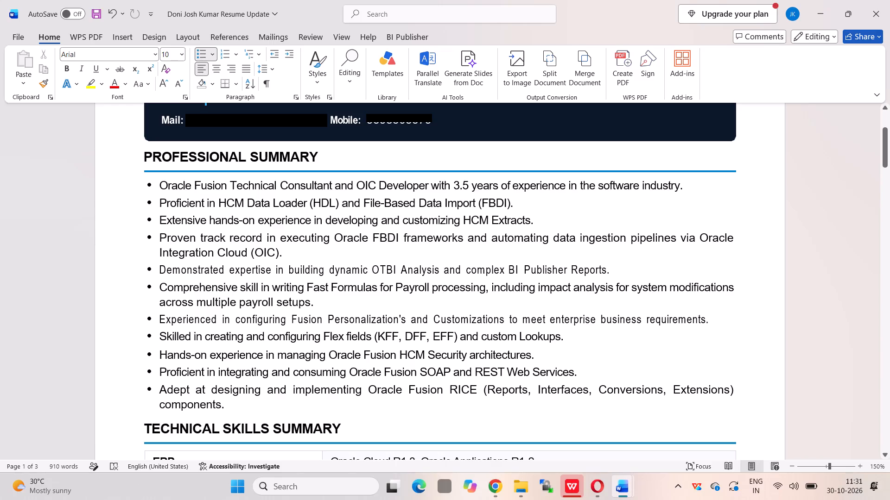
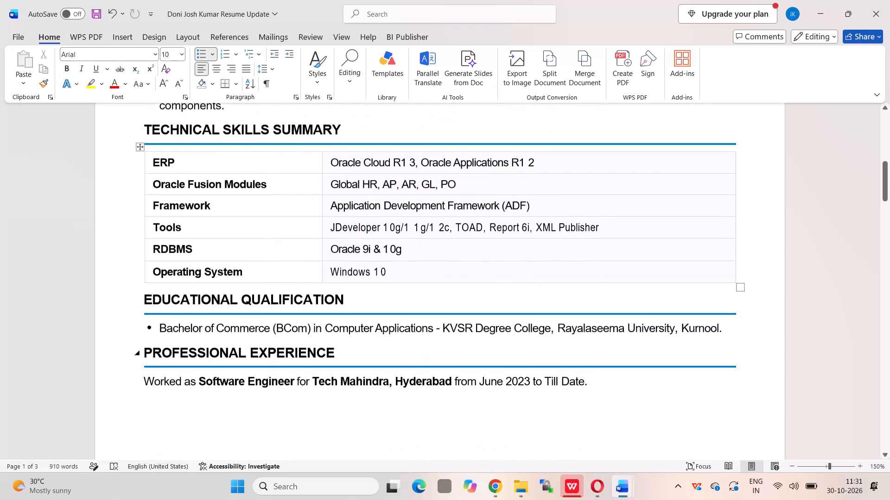
# Open the Duration text of Project #3 in the Project Details section for editing, at its start year.
pyautogui.scroll(-2, 489, 354)
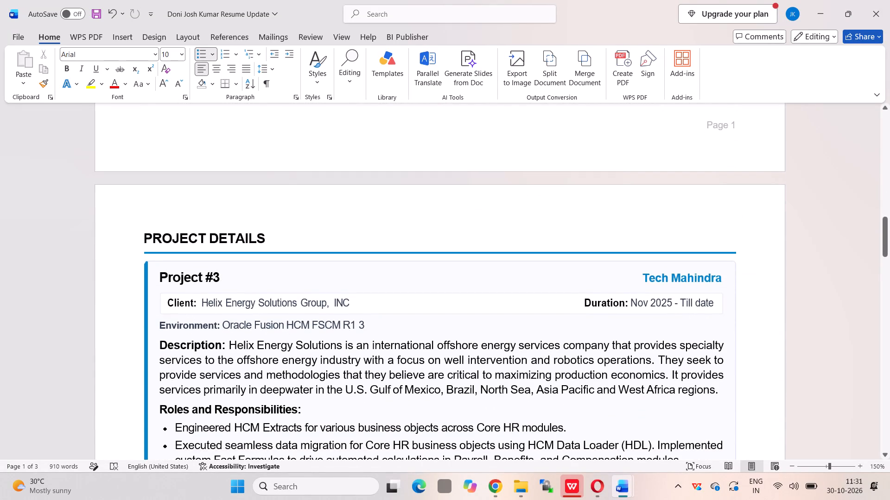
pyautogui.click(677, 291)
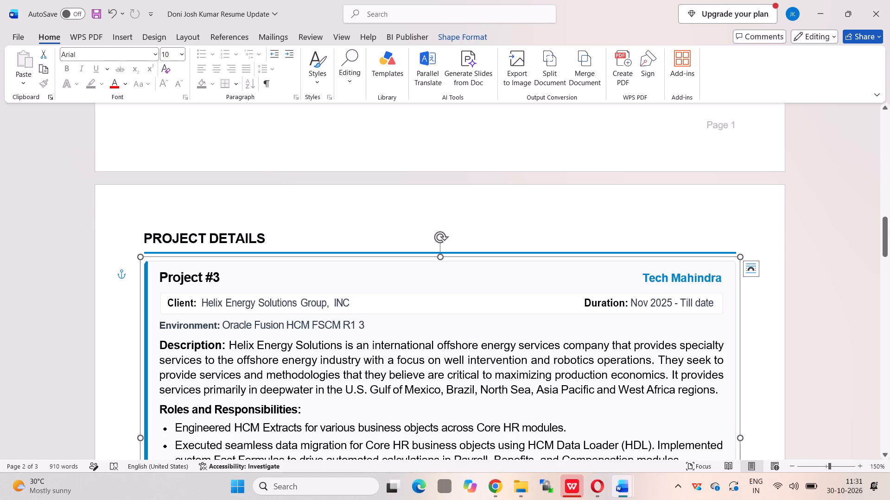
pyautogui.click(667, 306)
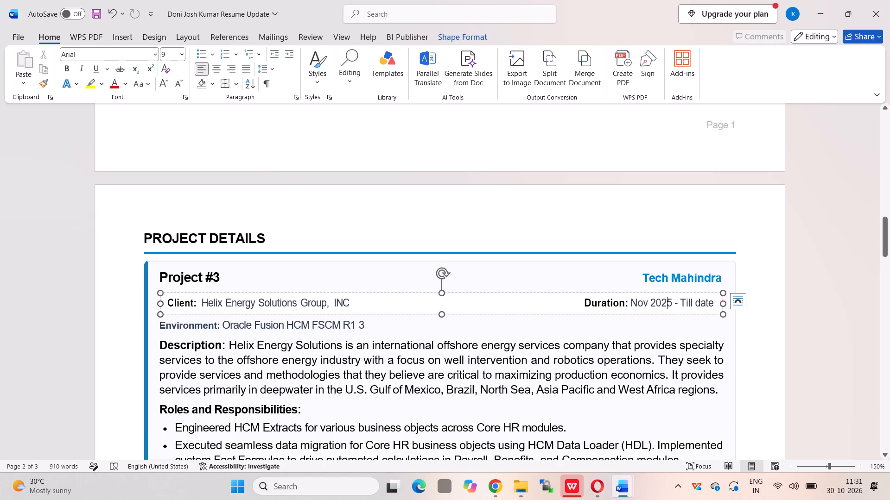
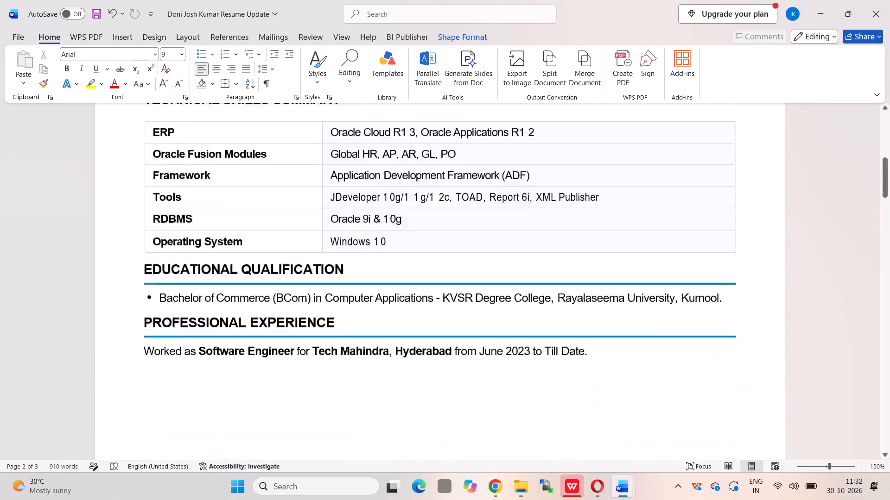
# Review the resume from the Professional Summary and Professional Experience through all the entries in Project Details.
pyautogui.hscroll(3, 668, 308)
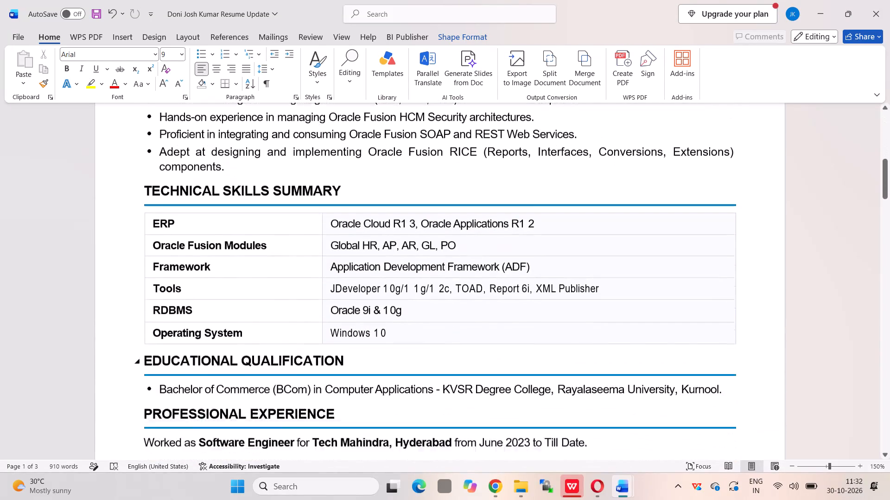
pyautogui.hscroll(1, 668, 308)
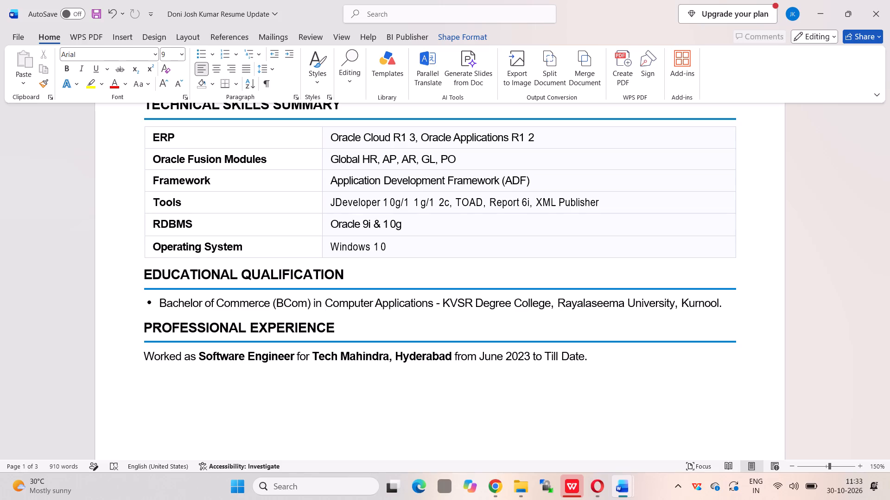
pyautogui.scroll(2, 668, 308)
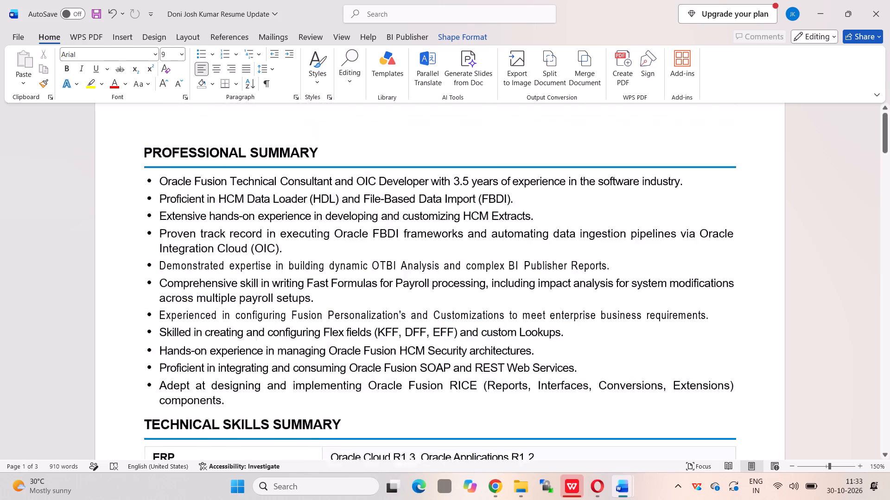
pyautogui.scroll(4, 668, 308)
pyautogui.scroll(-3, 668, 308)
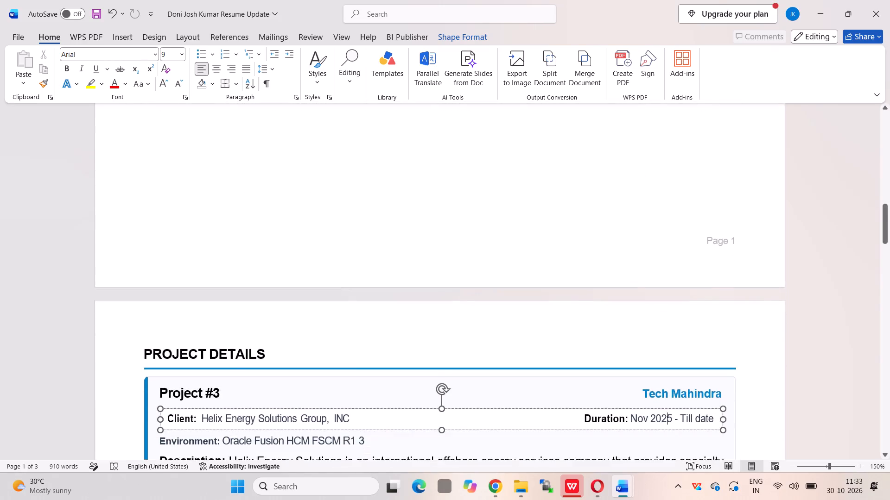
pyautogui.scroll(-1, 668, 308)
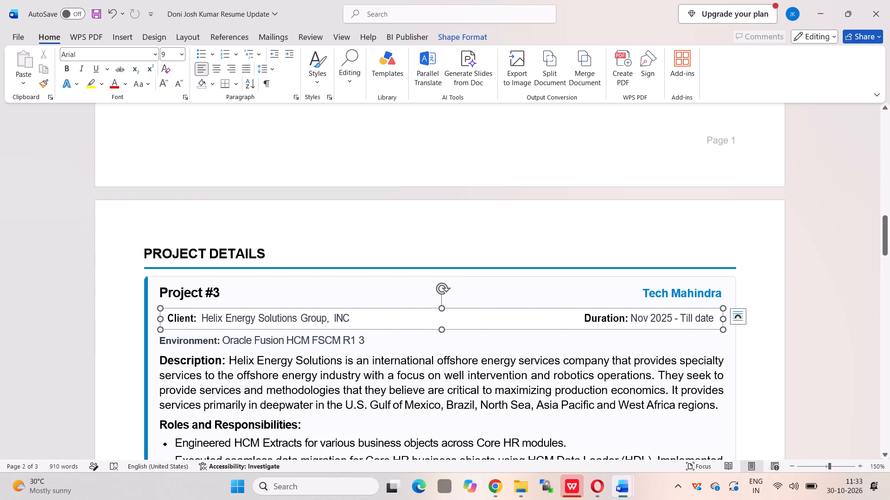
pyautogui.scroll(-4, 668, 308)
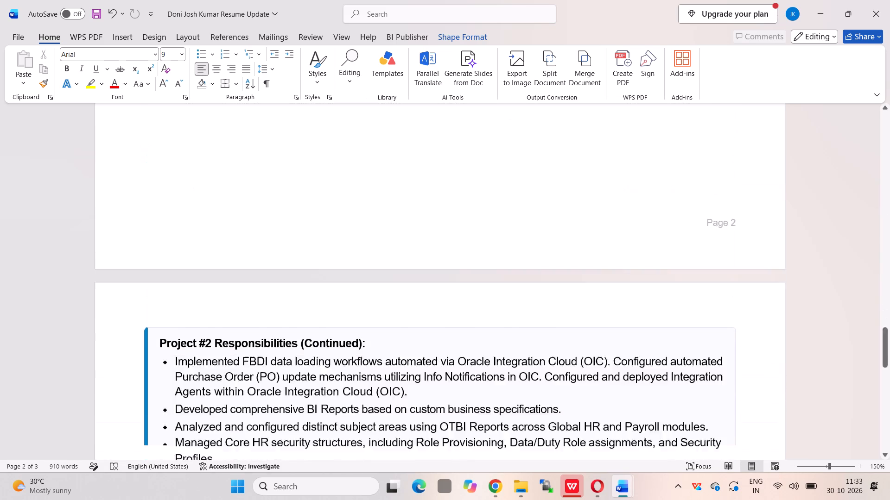
pyautogui.scroll(-11, 668, 308)
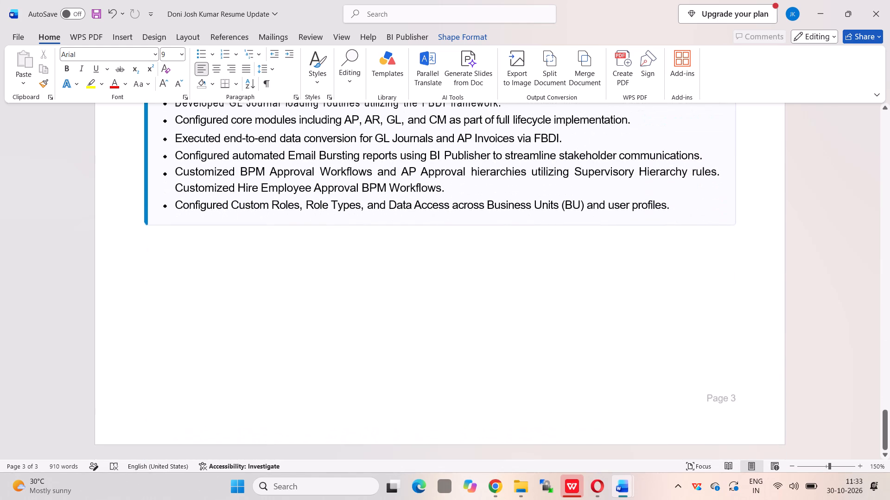
# Change the start month in the Duration of Project #1 (British Telecom, UK) to Aug, keeping a space before the year.
pyautogui.scroll(3, 668, 308)
pyautogui.scroll(-2, 668, 308)
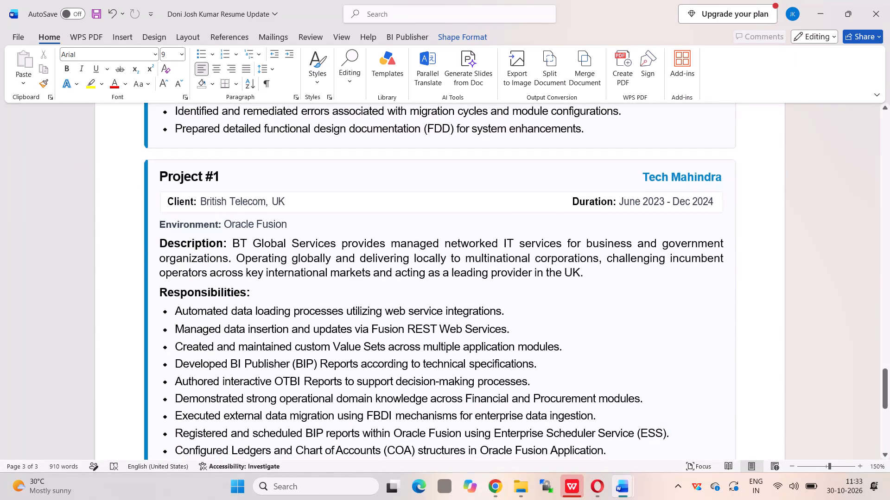
pyautogui.doubleClick(636, 200)
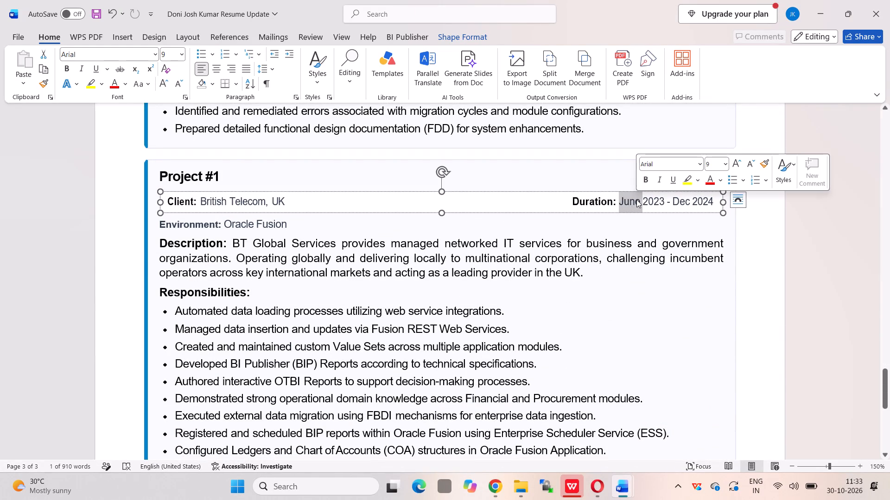
pyautogui.press('BackSpace')
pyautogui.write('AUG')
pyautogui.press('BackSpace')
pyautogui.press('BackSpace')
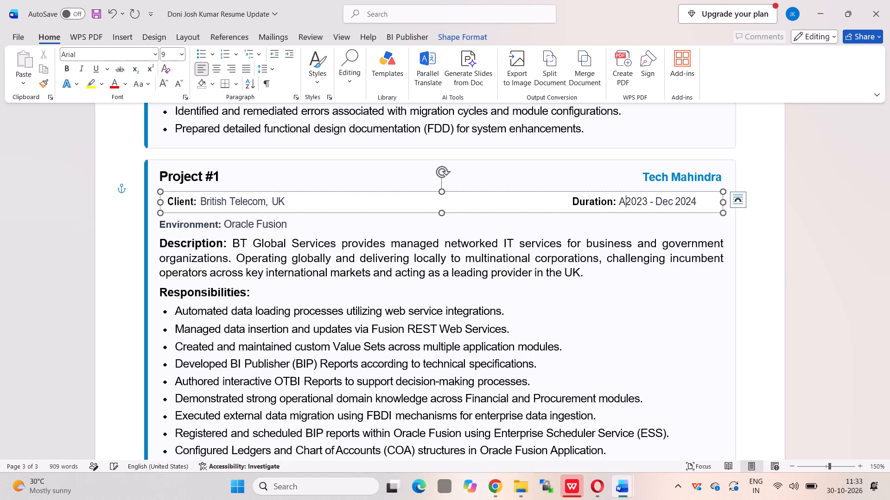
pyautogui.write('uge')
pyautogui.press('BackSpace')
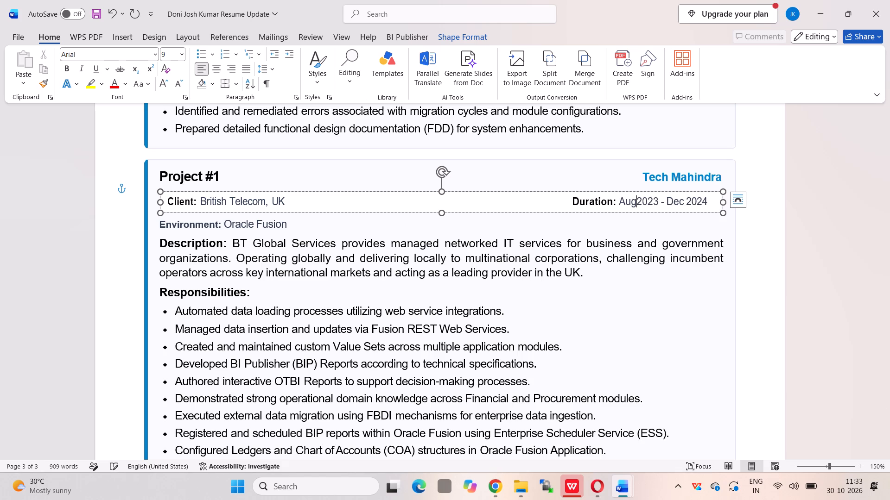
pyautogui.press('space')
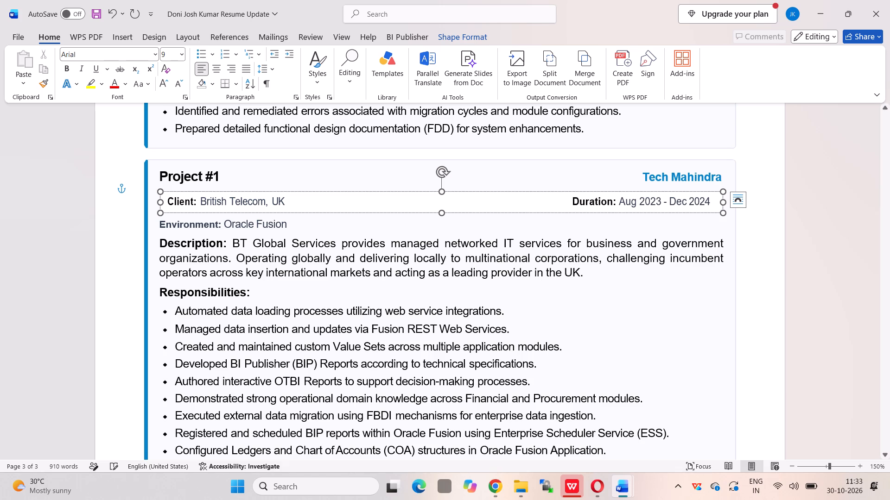
# Check the end month of Project #1's Duration against the start month of Project #2's Duration.
pyautogui.doubleClick(683, 205)
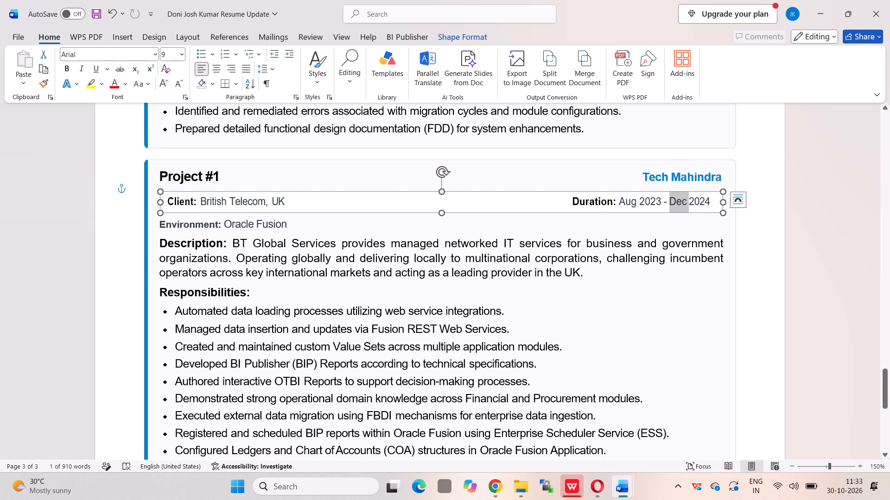
pyautogui.hscroll(1, 578, 315)
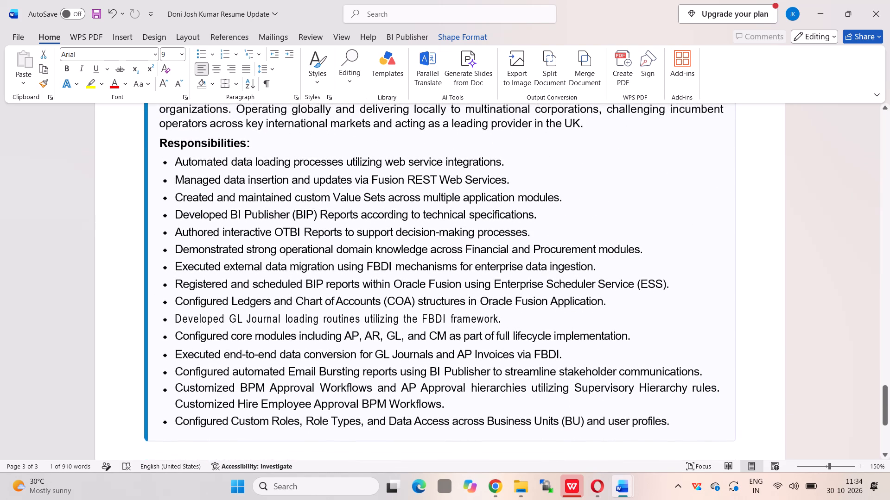
pyautogui.hscroll(1, 578, 315)
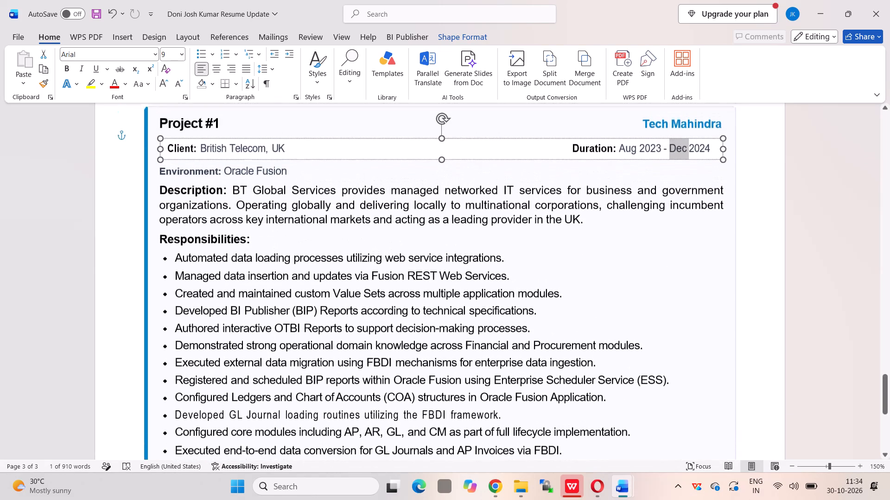
pyautogui.hscroll(1, 578, 315)
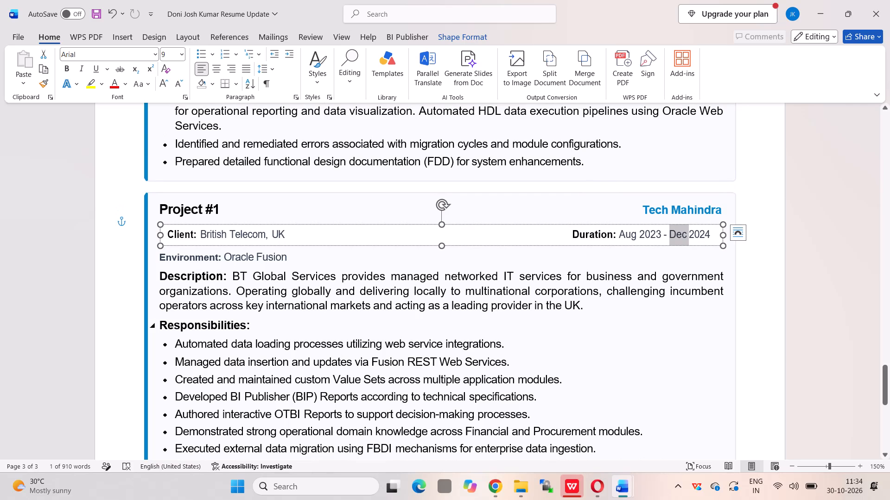
pyautogui.scroll(1, 521, 279)
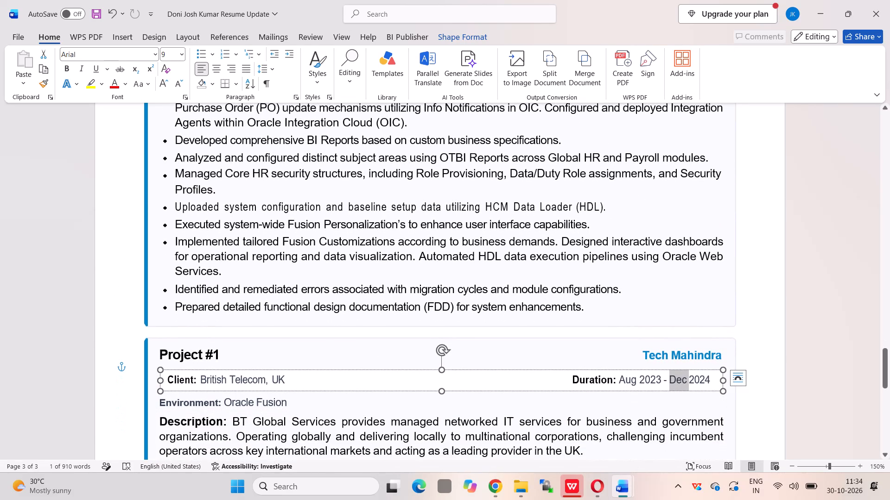
pyautogui.scroll(2, 521, 279)
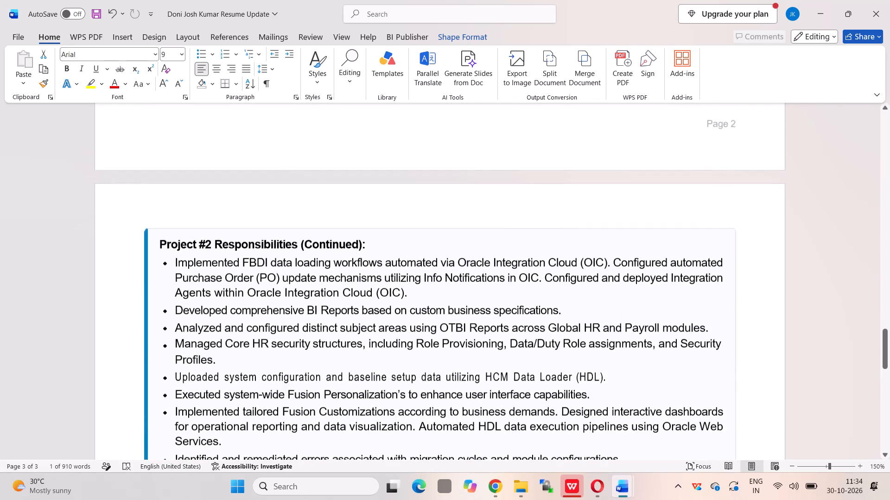
pyautogui.scroll(2, 521, 279)
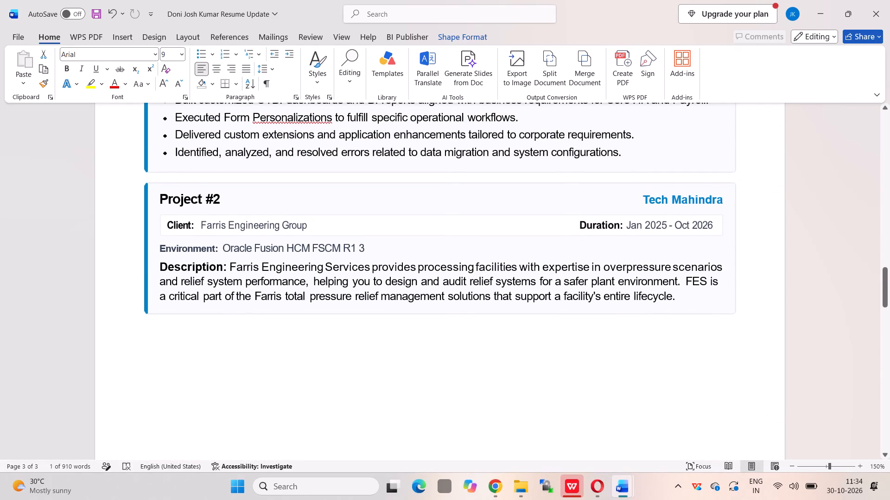
pyautogui.doubleClick(636, 226)
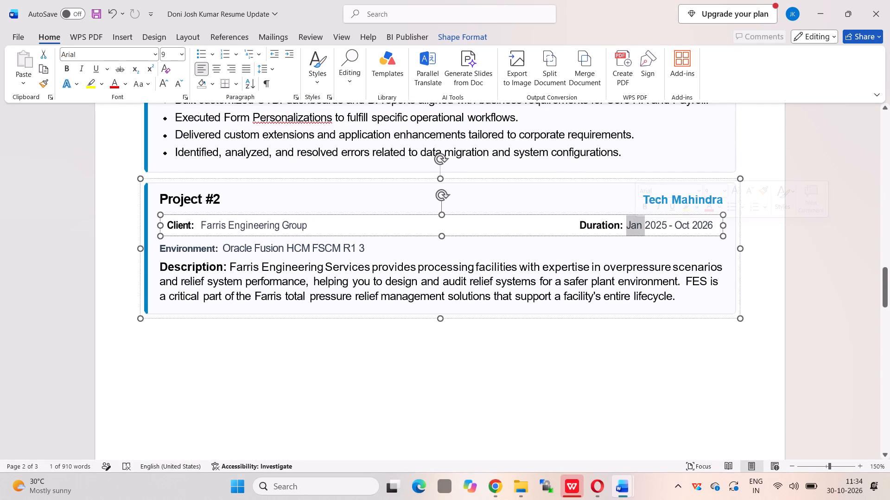
# Compare the employment dates in Professional Experience with the Duration entries of Project #3 and Project #1.
pyautogui.scroll(7, 632, 259)
pyautogui.scroll(-1, 632, 259)
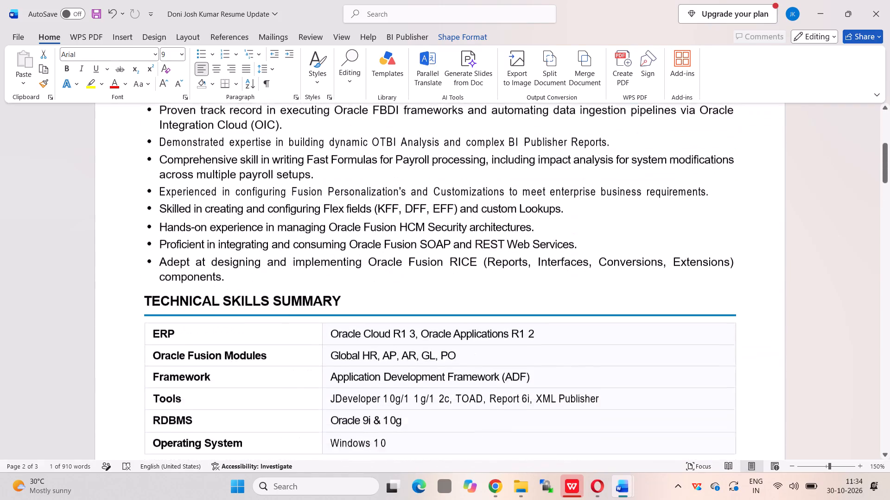
pyautogui.scroll(-4, 632, 259)
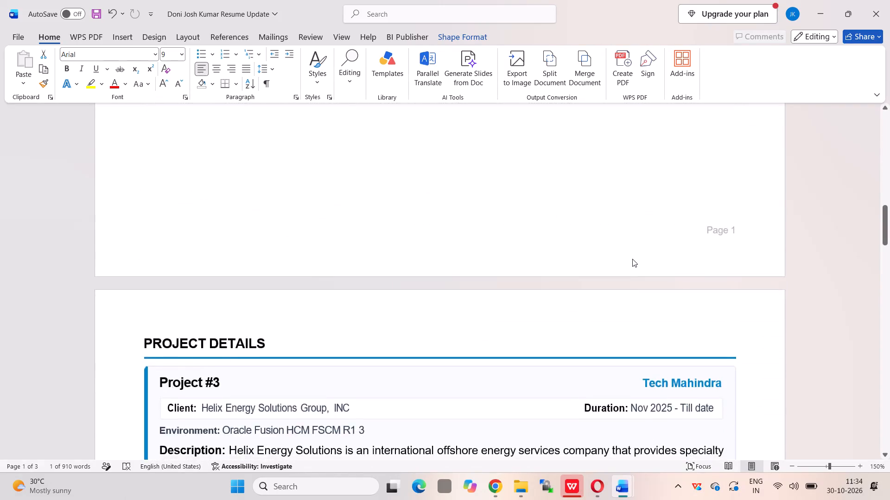
pyautogui.scroll(1, 632, 259)
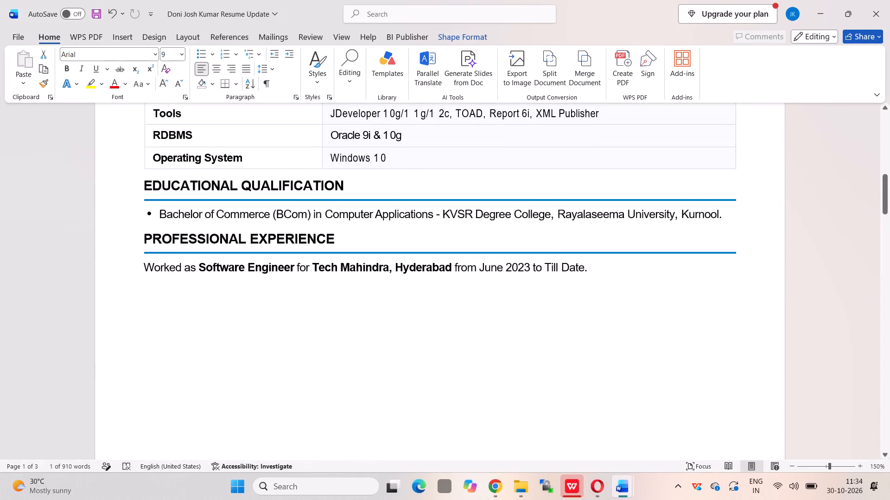
pyautogui.scroll(-7, 434, 278)
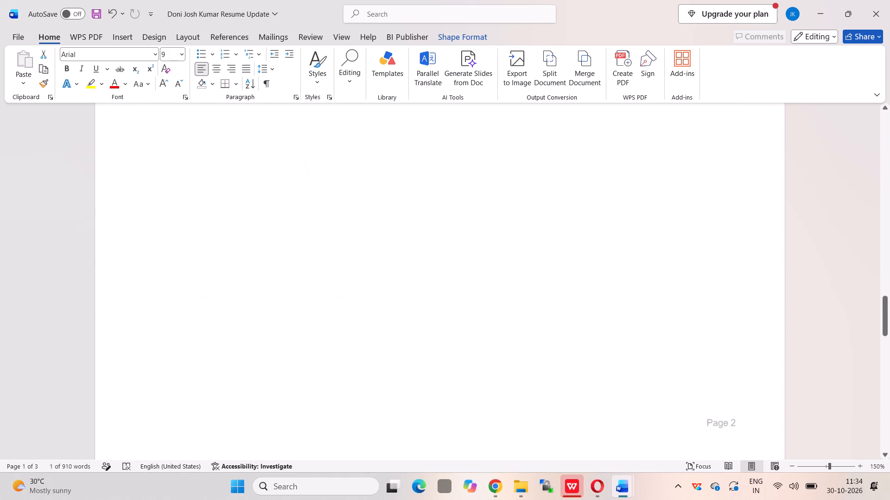
pyautogui.scroll(-4, 434, 278)
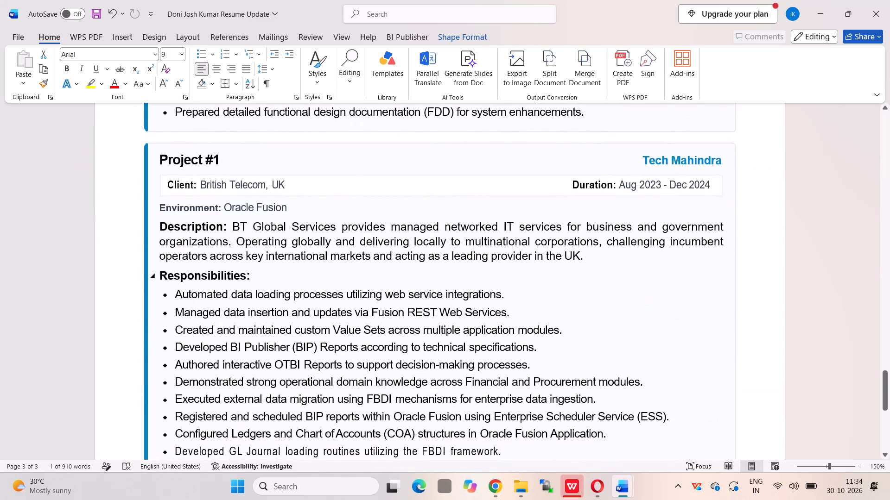
pyautogui.scroll(-1, 434, 278)
pyautogui.scroll(2, 434, 278)
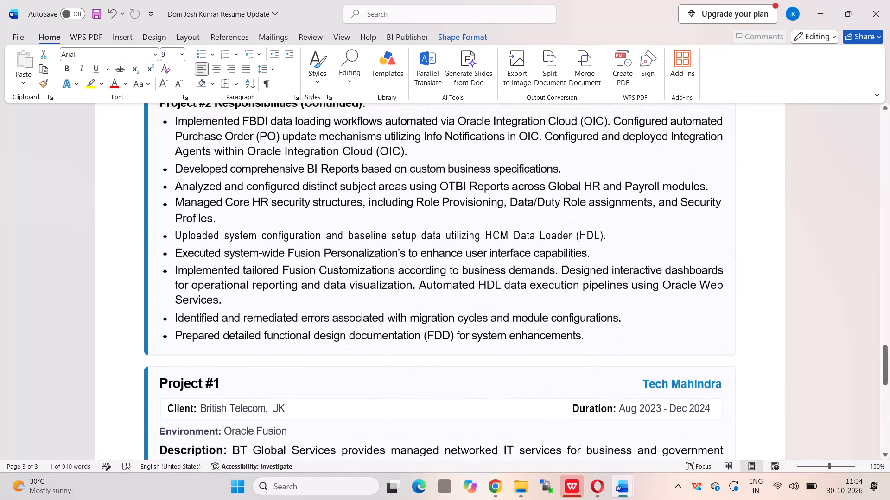
pyautogui.scroll(2, 679, 407)
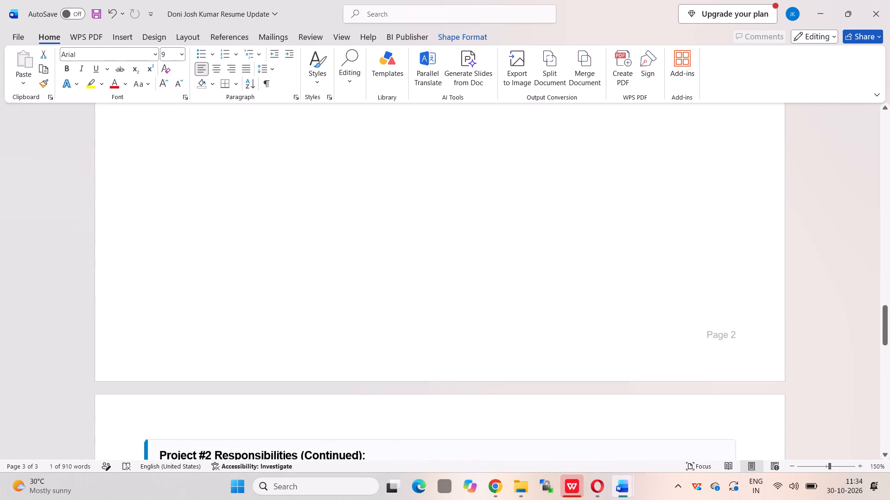
pyautogui.scroll(-1, 679, 407)
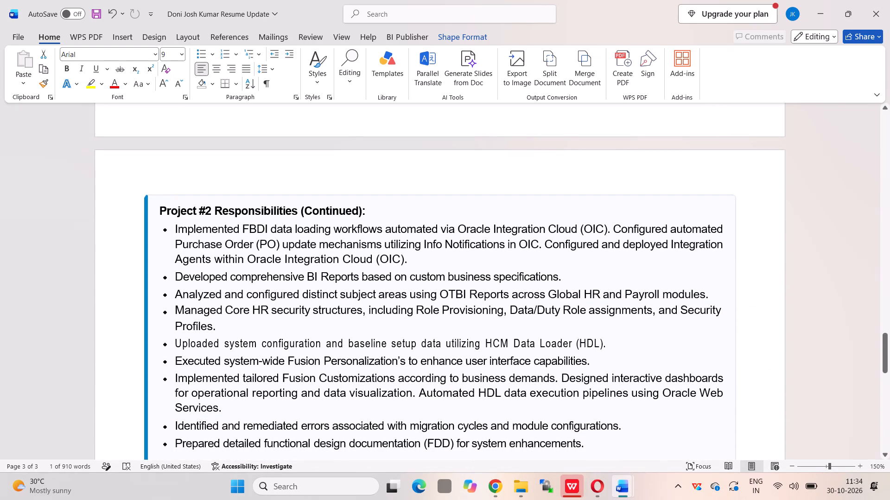
pyautogui.scroll(2, 548, 347)
# Examine the Duration entries of Project #2 and Project #3 for consistency, clearing the text selection in Project #2.
pyautogui.hscroll(1, 548, 347)
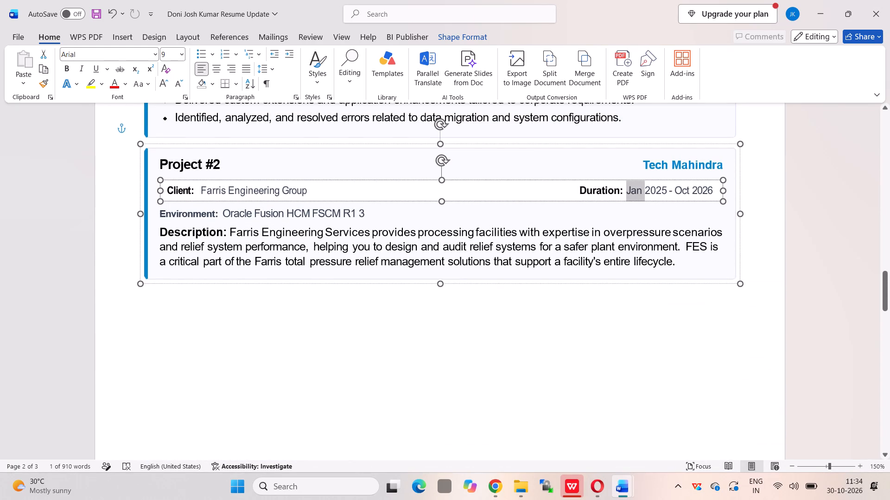
pyautogui.hscroll(3, 548, 347)
pyautogui.scroll(-1, 548, 347)
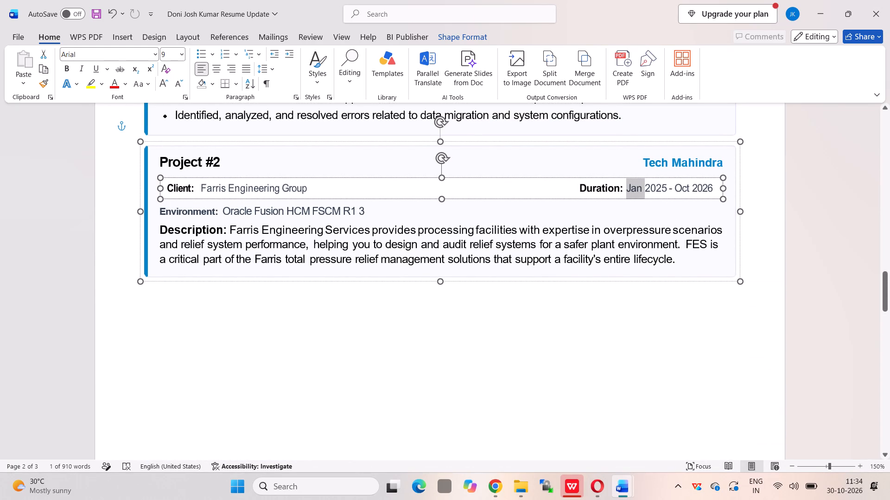
pyautogui.scroll(-1, 548, 347)
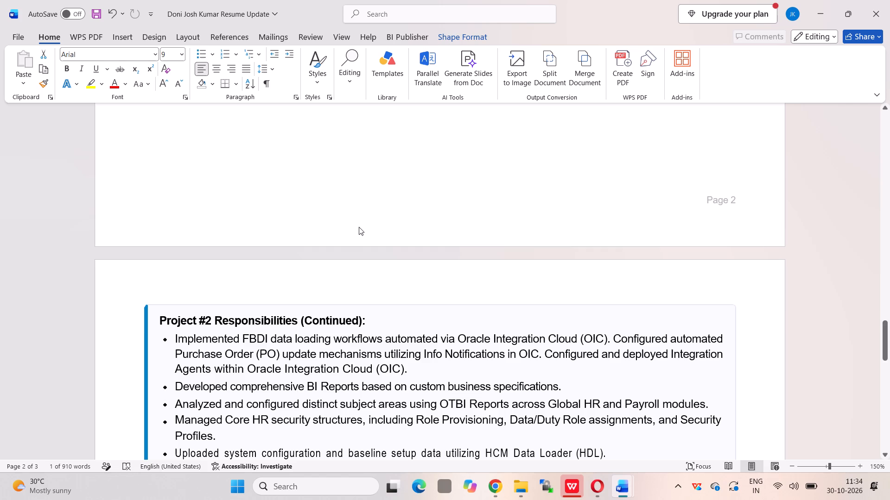
pyautogui.scroll(2, 359, 227)
pyautogui.click(356, 267)
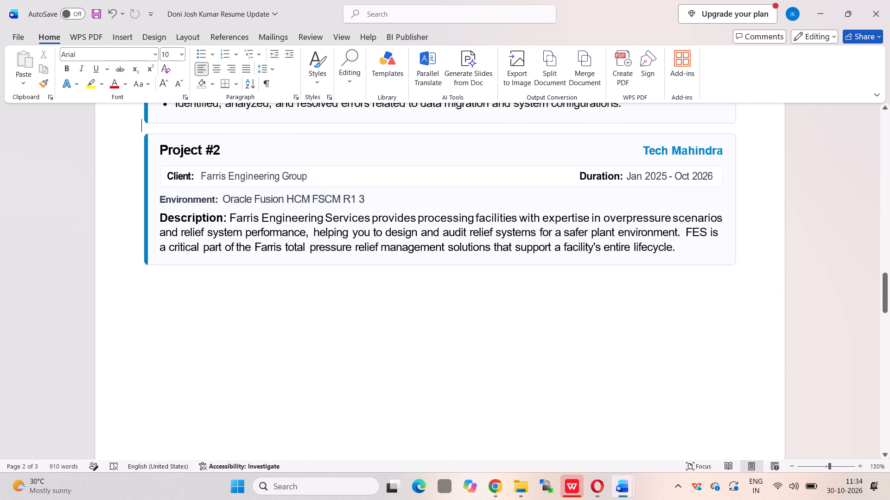
pyautogui.scroll(1, 356, 267)
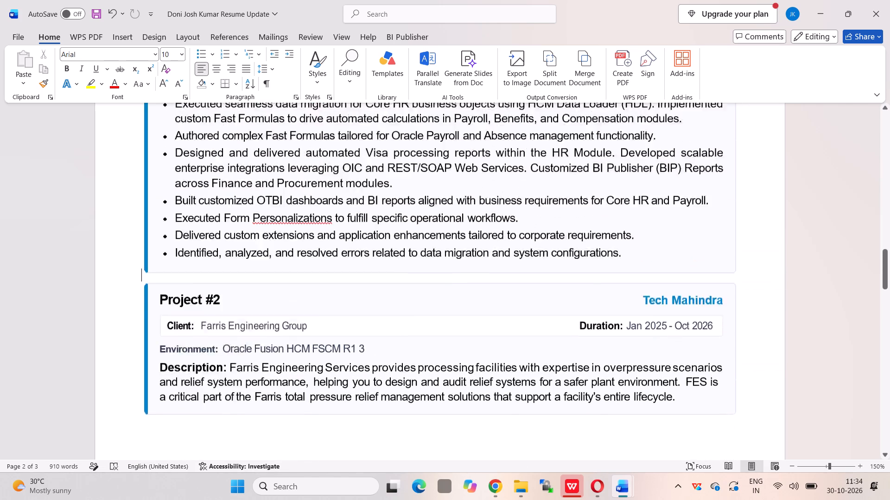
pyautogui.scroll(3, 356, 267)
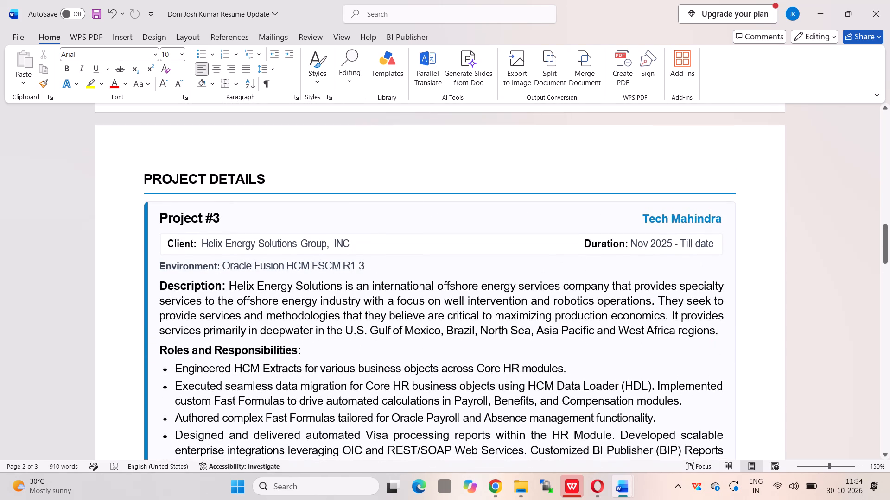
pyautogui.scroll(-2, 577, 235)
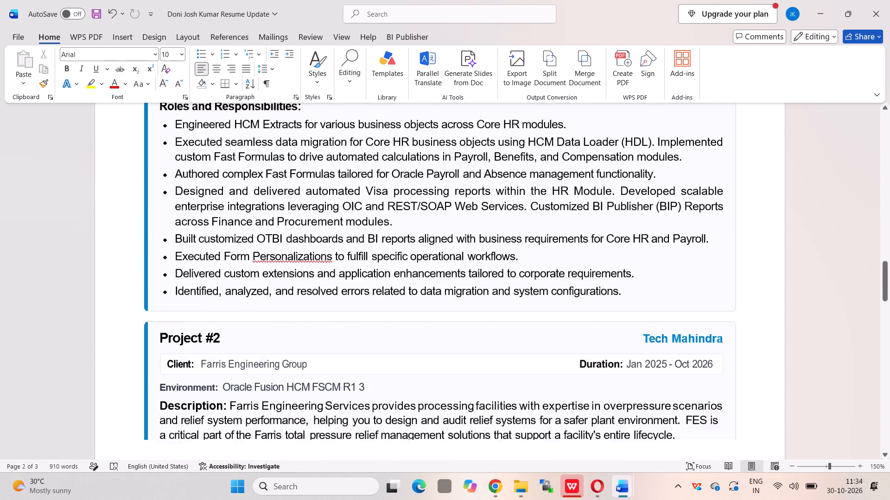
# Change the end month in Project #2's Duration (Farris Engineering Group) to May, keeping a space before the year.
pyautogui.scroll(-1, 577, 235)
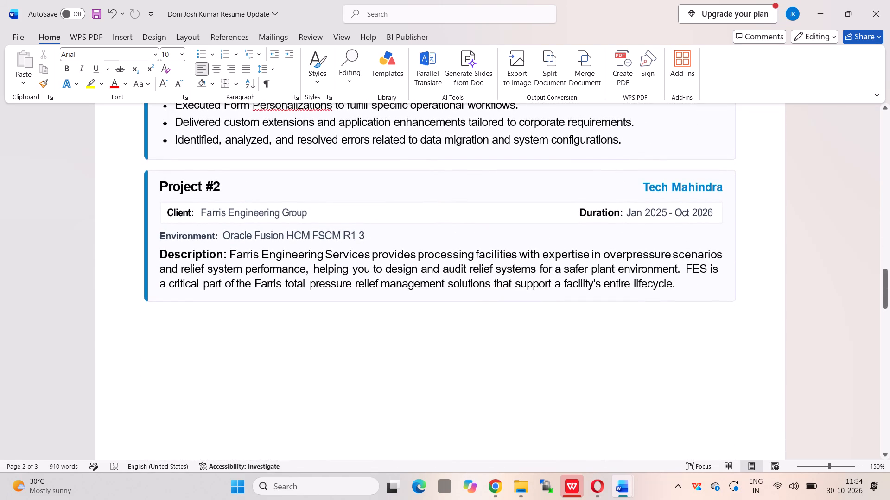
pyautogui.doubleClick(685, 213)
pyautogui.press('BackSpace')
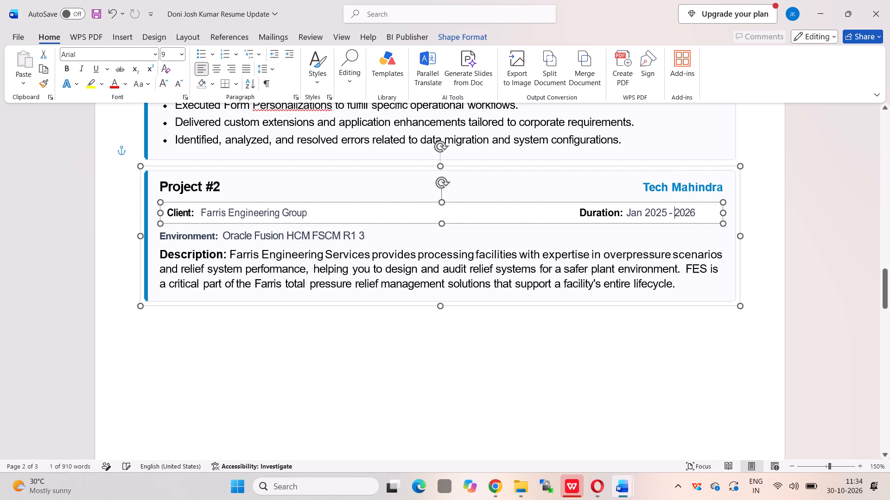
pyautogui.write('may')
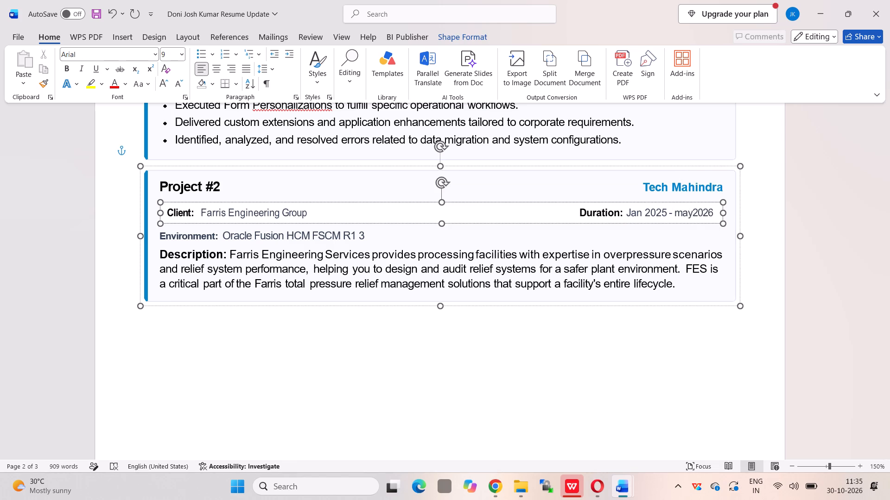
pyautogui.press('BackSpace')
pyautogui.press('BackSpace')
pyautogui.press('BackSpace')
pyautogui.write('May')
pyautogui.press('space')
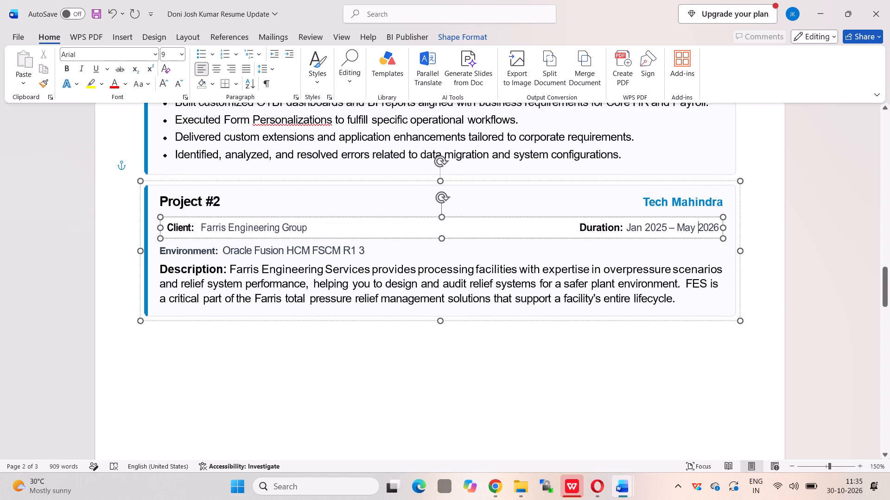
# Set the end month in Project #2's Duration to Apr, with a space before and after the month.
pyautogui.scroll(1, 685, 213)
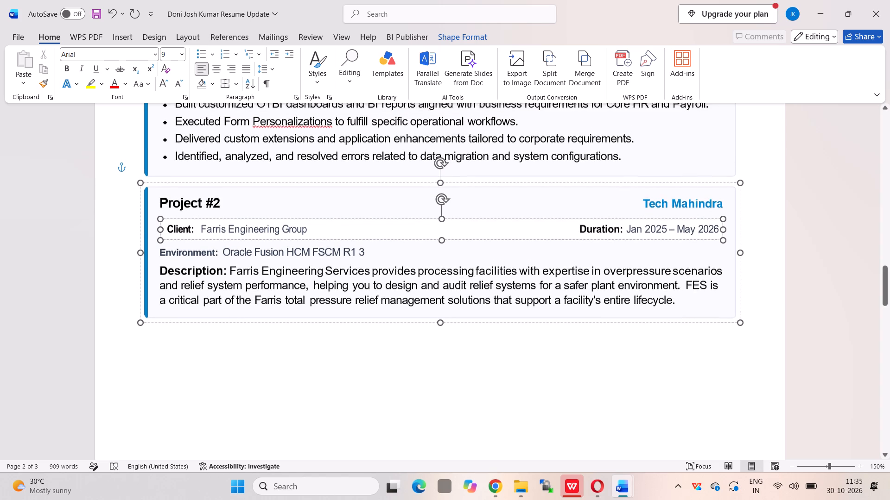
pyautogui.scroll(2, 685, 213)
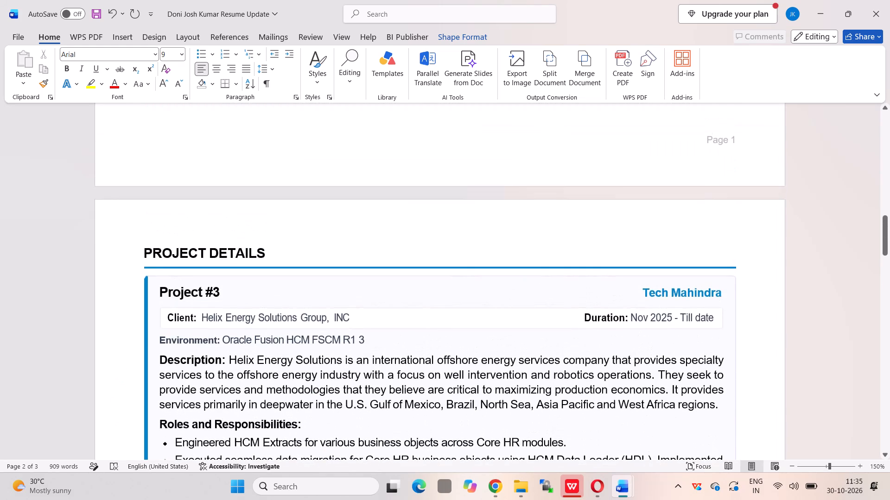
pyautogui.scroll(-2, 685, 213)
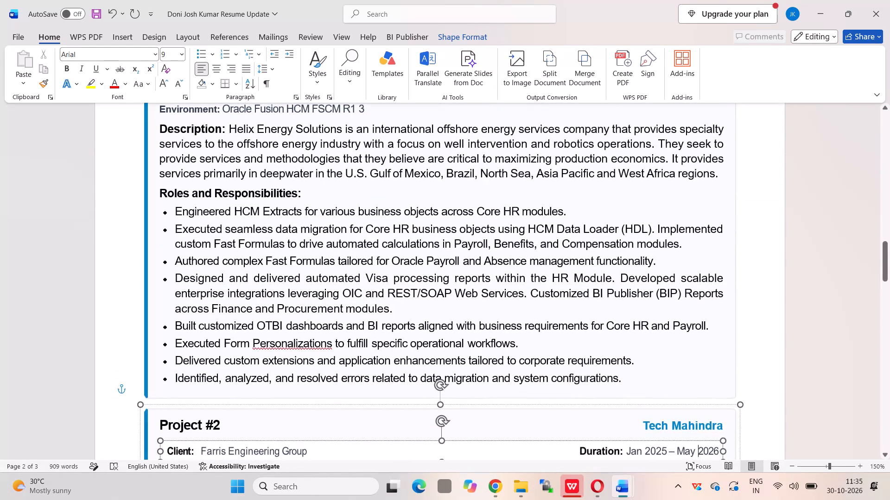
pyautogui.scroll(-1, 685, 213)
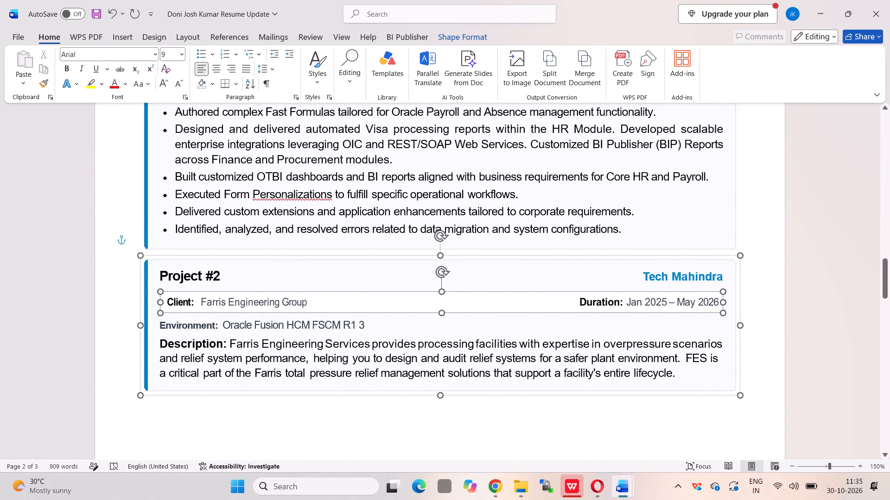
pyautogui.doubleClick(685, 307)
pyautogui.press('BackSpace')
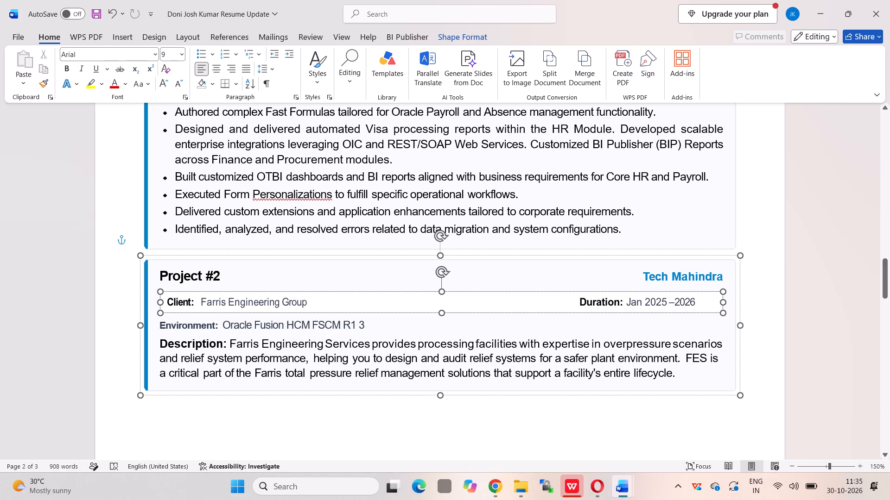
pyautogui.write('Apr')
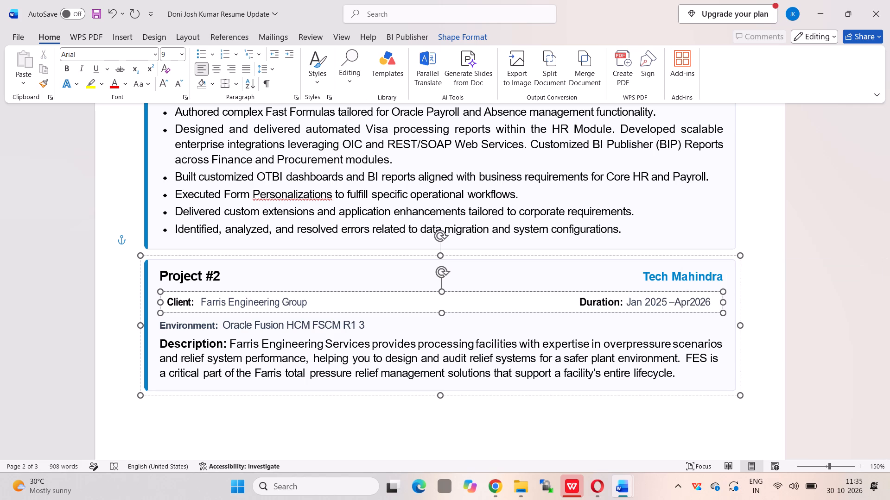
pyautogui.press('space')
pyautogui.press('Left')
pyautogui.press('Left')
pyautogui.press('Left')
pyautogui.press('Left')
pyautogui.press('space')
# Change the start month in Project #3's Duration (Helix Energy Solutions Group) to May, keeping a space before the year.
pyautogui.scroll(1, 685, 307)
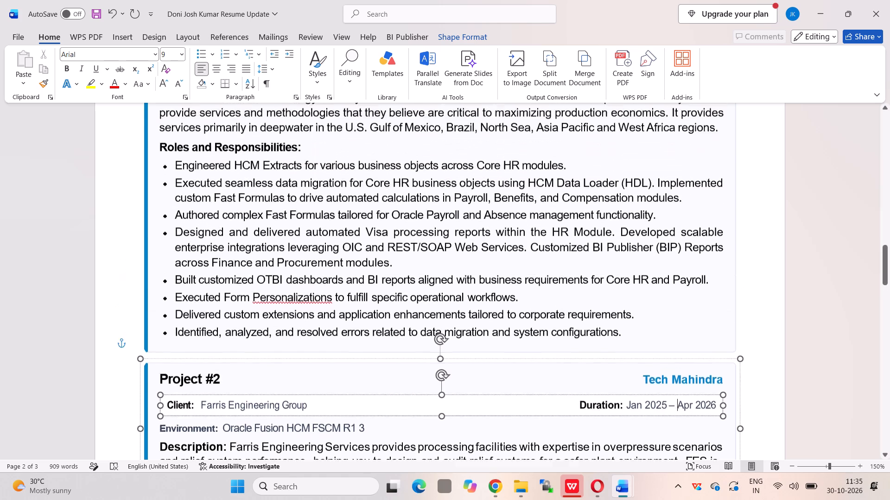
pyautogui.scroll(1, 685, 307)
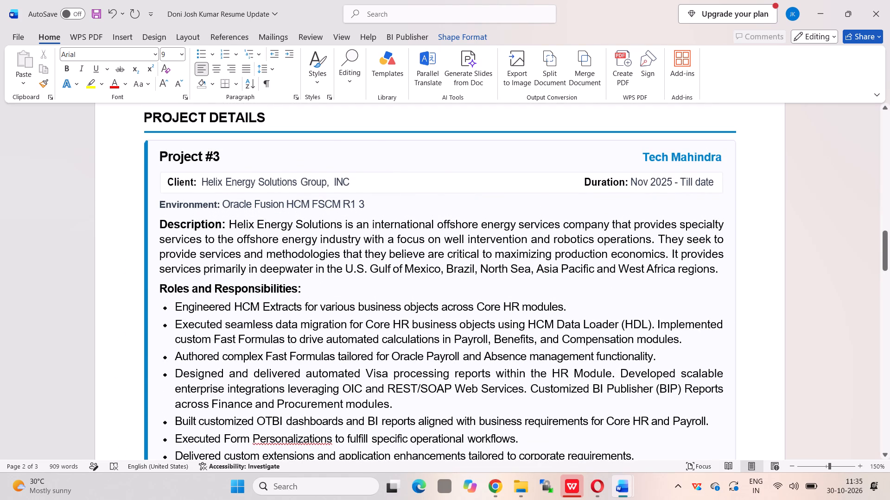
pyautogui.doubleClick(643, 185)
pyautogui.press('BackSpace')
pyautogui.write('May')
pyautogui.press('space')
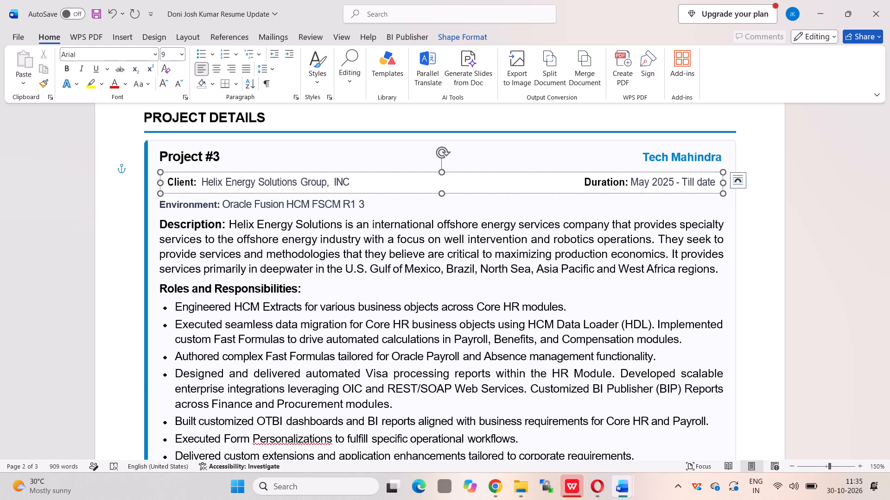
pyautogui.click(618, 251)
# Review the Duration of Project #2 and the employment dates in Professional Experience.
pyautogui.scroll(-2, 618, 251)
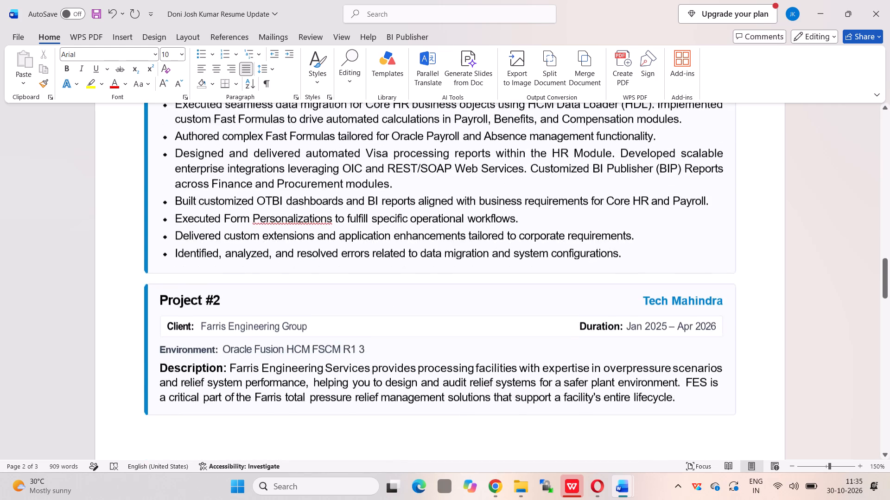
pyautogui.scroll(-4, 618, 251)
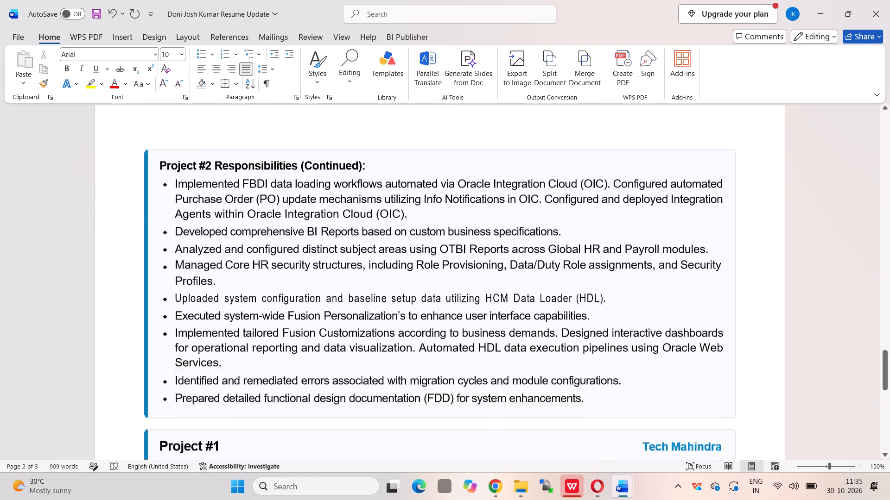
pyautogui.scroll(-4, 618, 251)
pyautogui.scroll(13, 618, 251)
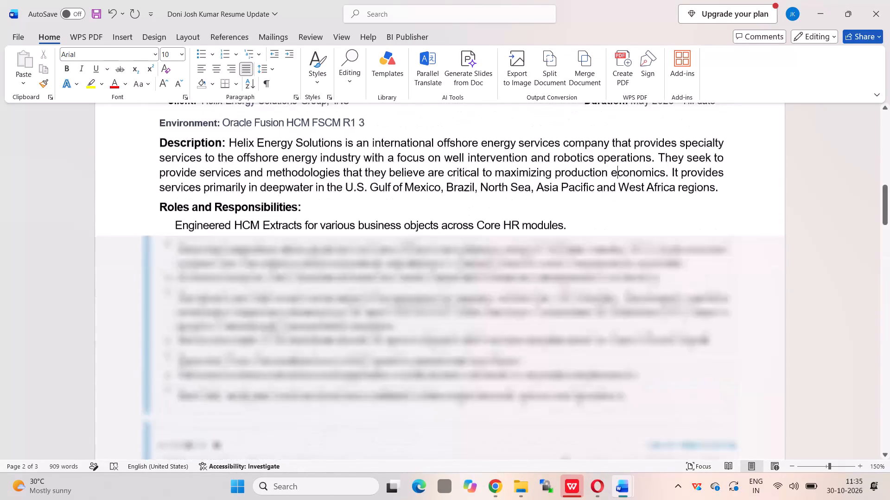
pyautogui.scroll(1, 618, 251)
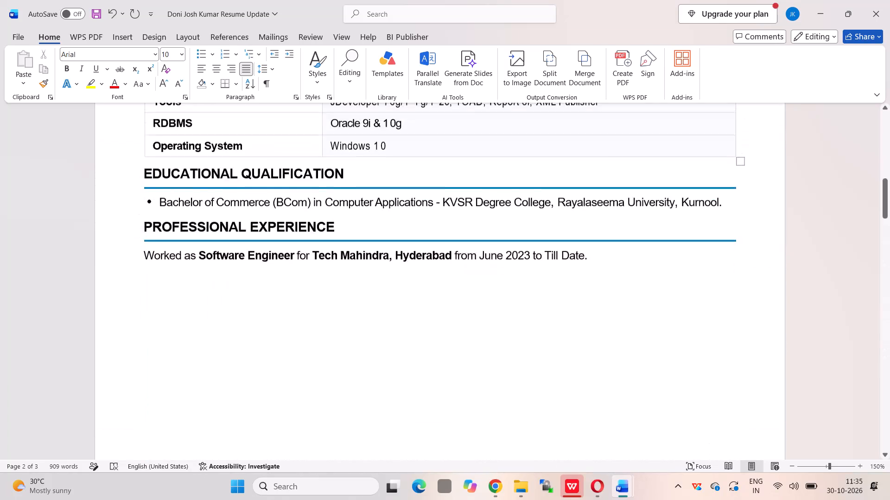
pyautogui.scroll(1, 618, 251)
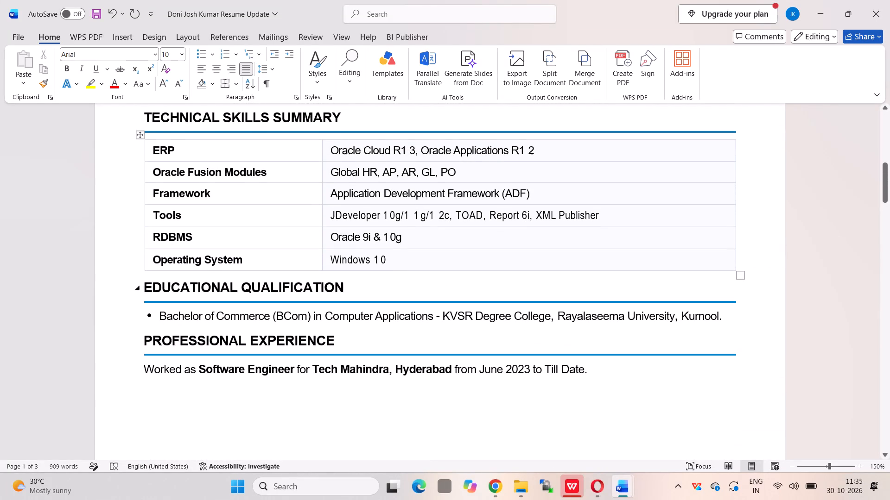
# Compare the employment dates in Professional Experience with the Duration entries of Project #3, Project #2 and Project #1.
pyautogui.scroll(-1, 332, 307)
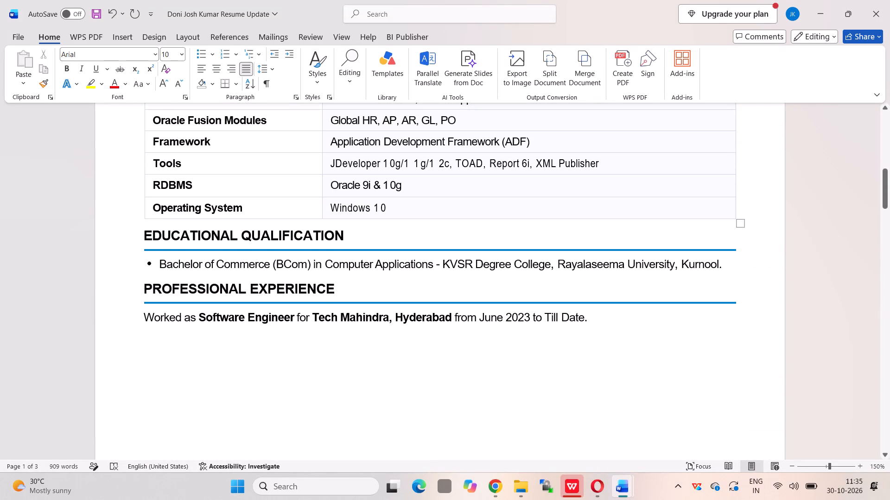
pyautogui.scroll(-1, 406, 312)
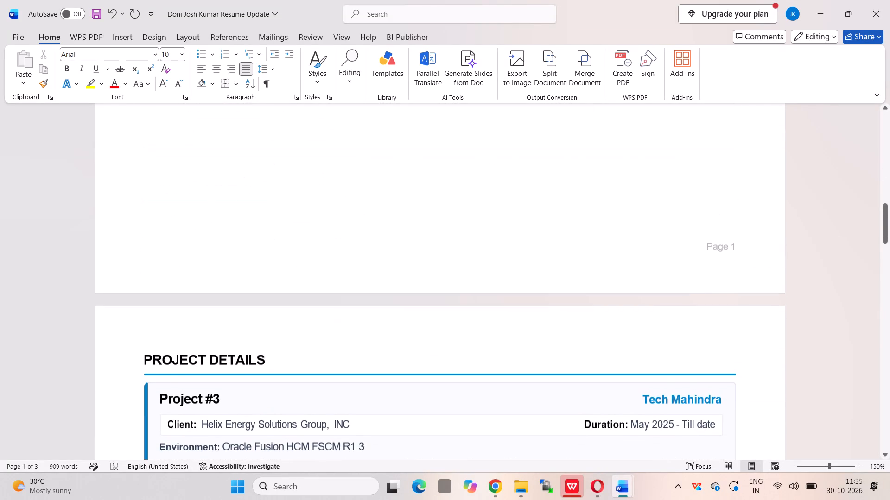
pyautogui.scroll(-4, 406, 312)
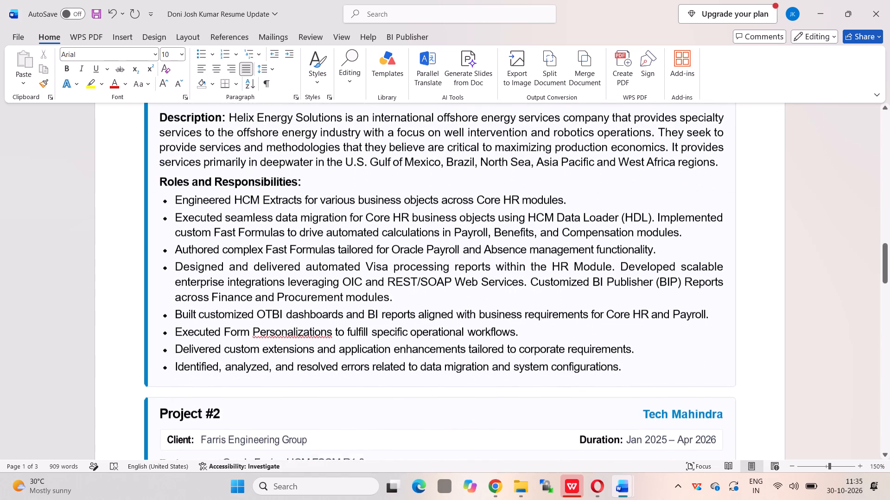
pyautogui.scroll(-4, 406, 312)
pyautogui.scroll(4, 406, 312)
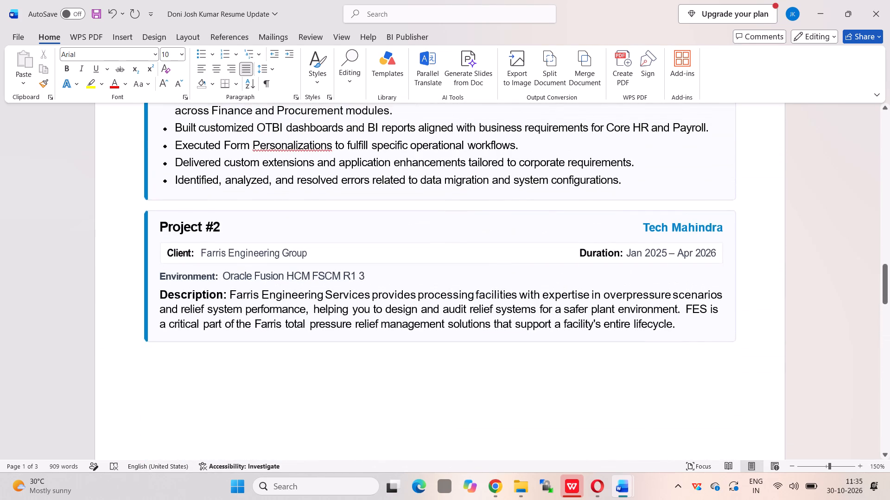
pyautogui.scroll(-5, 406, 312)
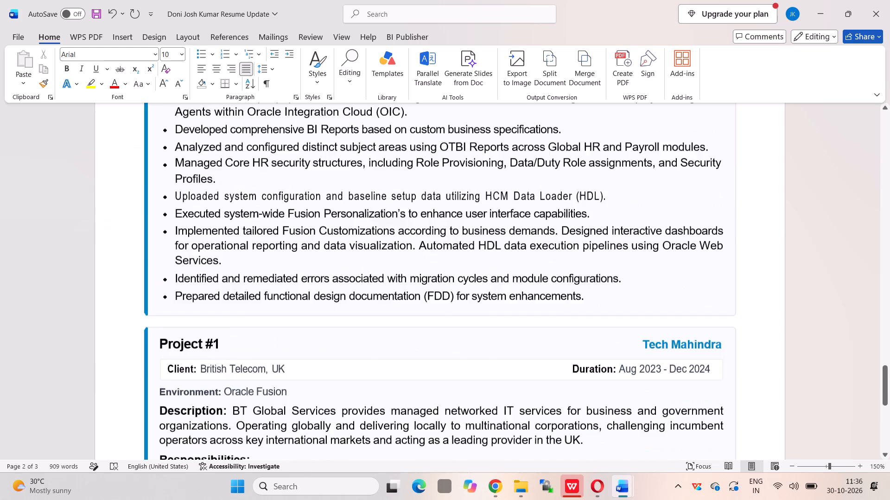
pyautogui.scroll(-2, 406, 312)
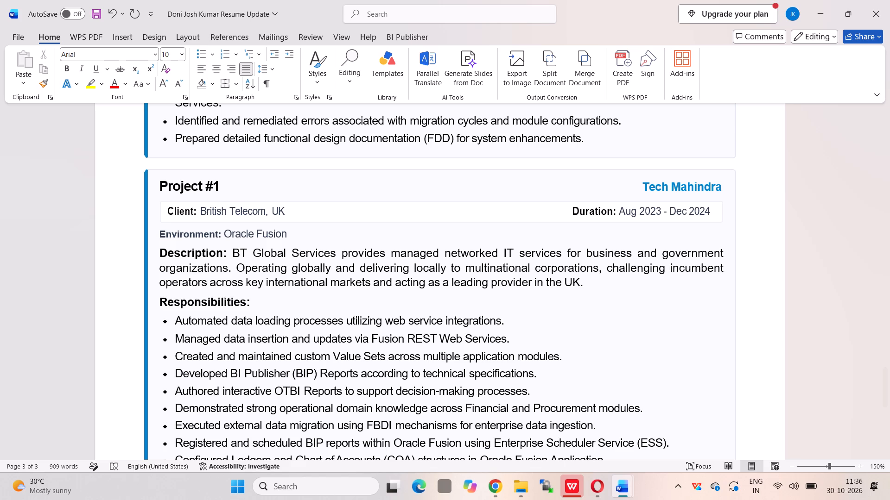
# Check the project Duration entries again from Project #1 back to the employment dates in Professional Experience.
pyautogui.scroll(6, 620, 208)
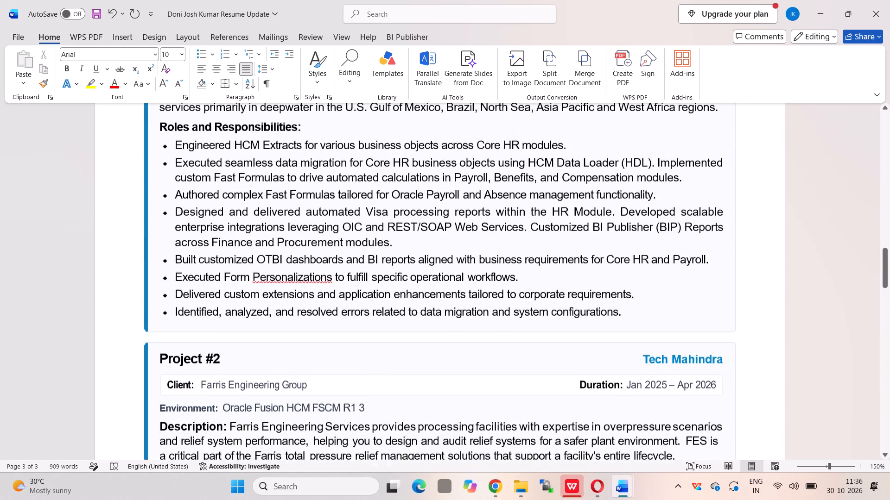
pyautogui.scroll(3, 620, 208)
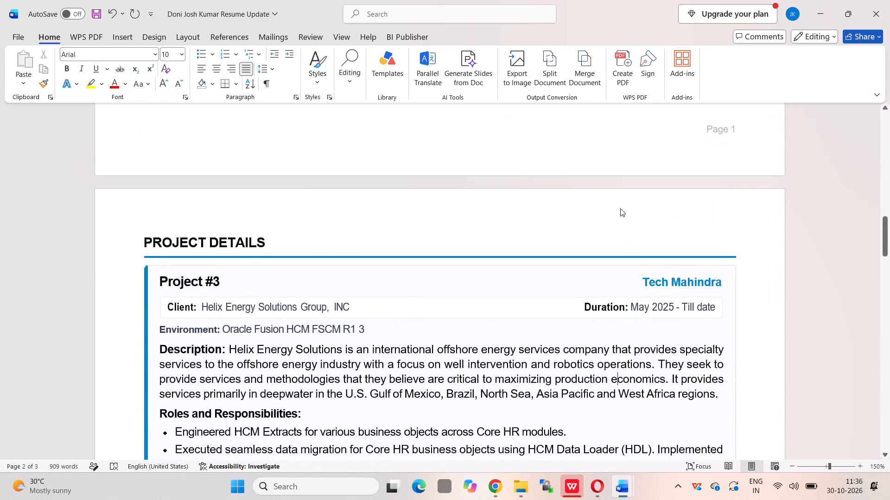
pyautogui.scroll(3, 620, 208)
pyautogui.scroll(-6, 620, 208)
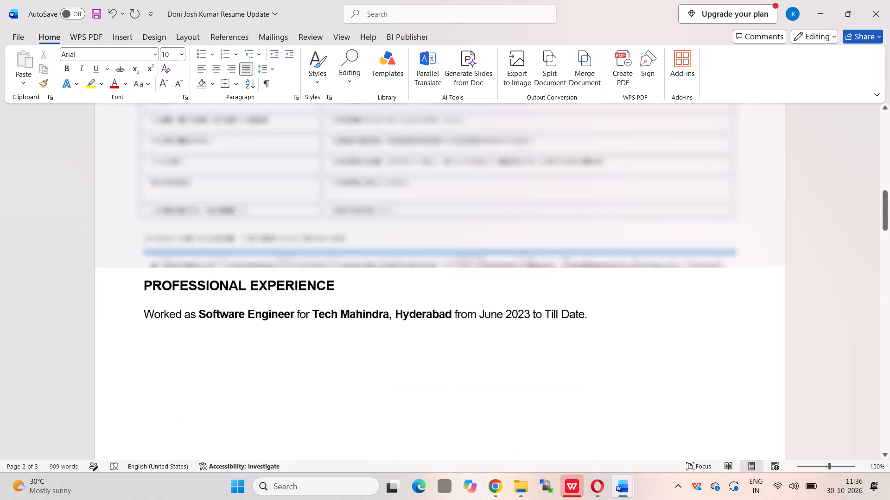
pyautogui.scroll(3, 620, 208)
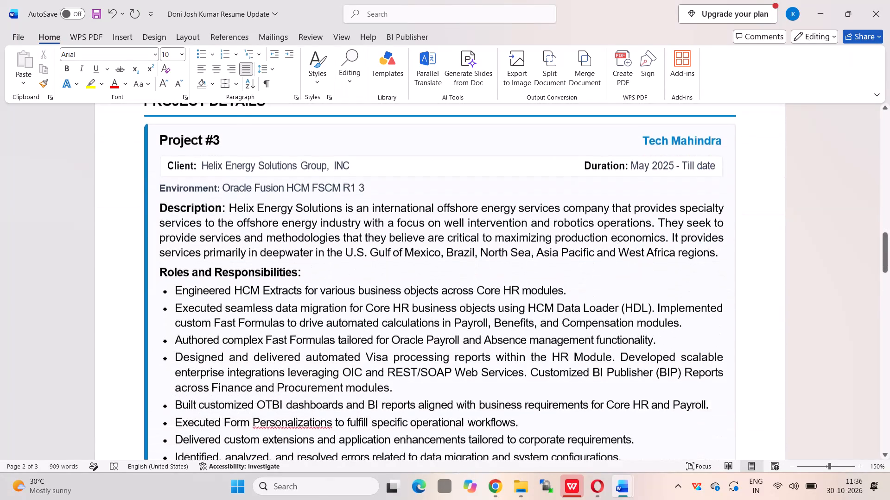
# Examine the Duration entries of Project #1, Project #2 and Project #3 for a continuous timeline.
pyautogui.scroll(-18, 620, 208)
pyautogui.scroll(-8, 620, 208)
pyautogui.scroll(1, 620, 208)
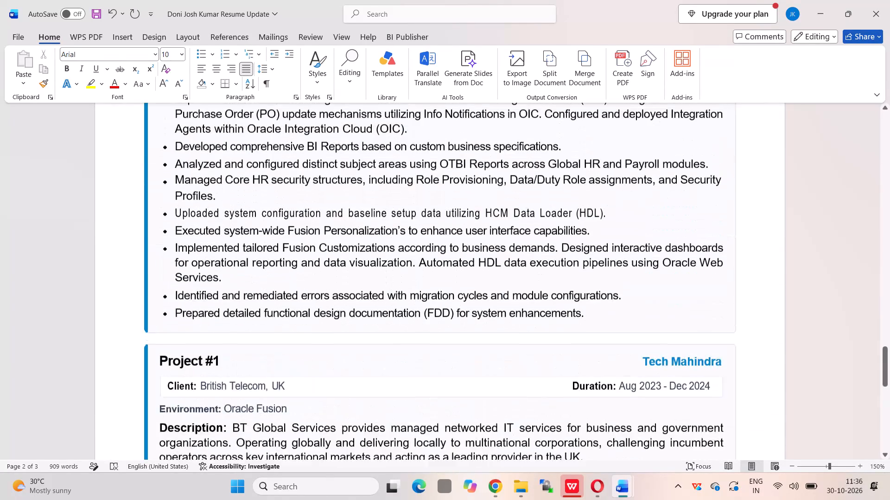
pyautogui.scroll(3, 620, 208)
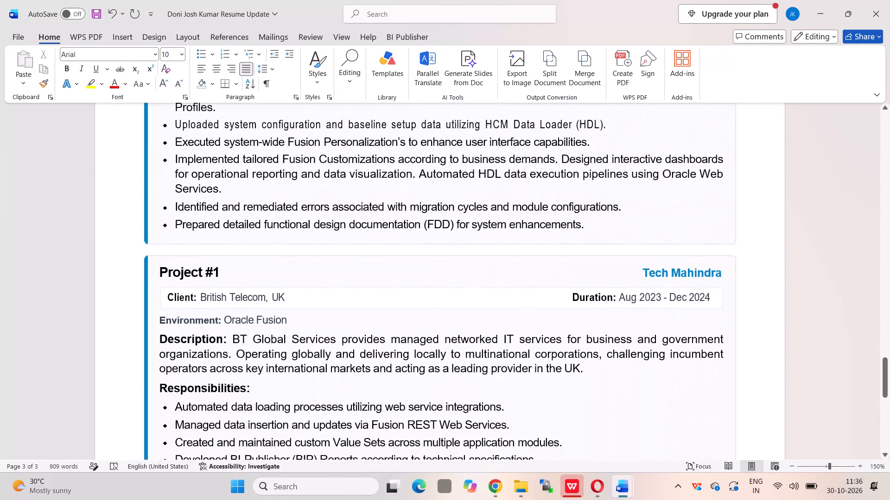
pyautogui.scroll(4, 620, 208)
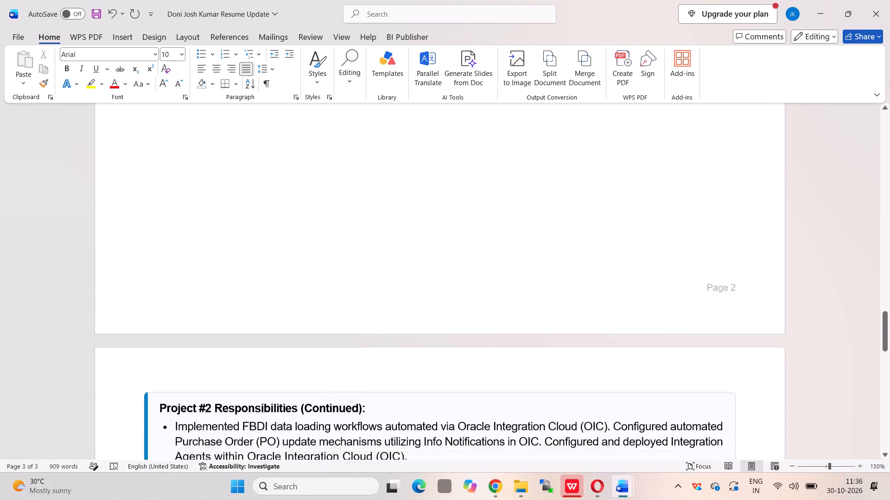
pyautogui.scroll(1, 620, 208)
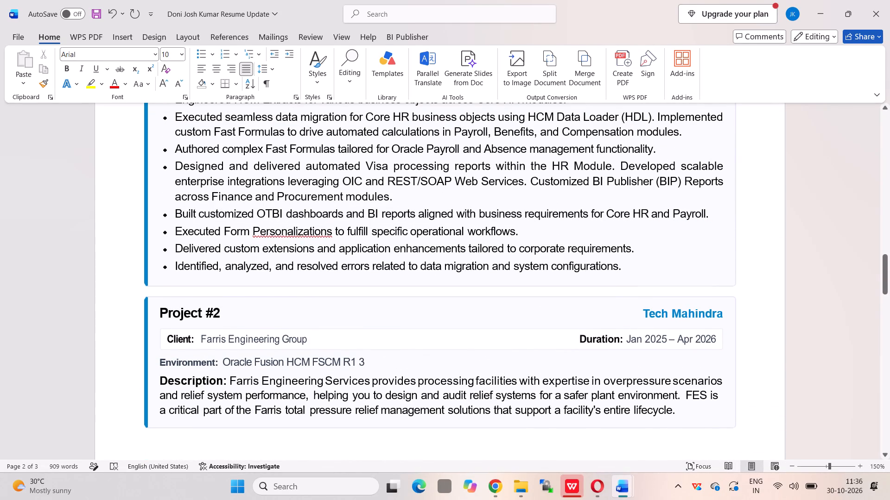
pyautogui.scroll(-1, 638, 331)
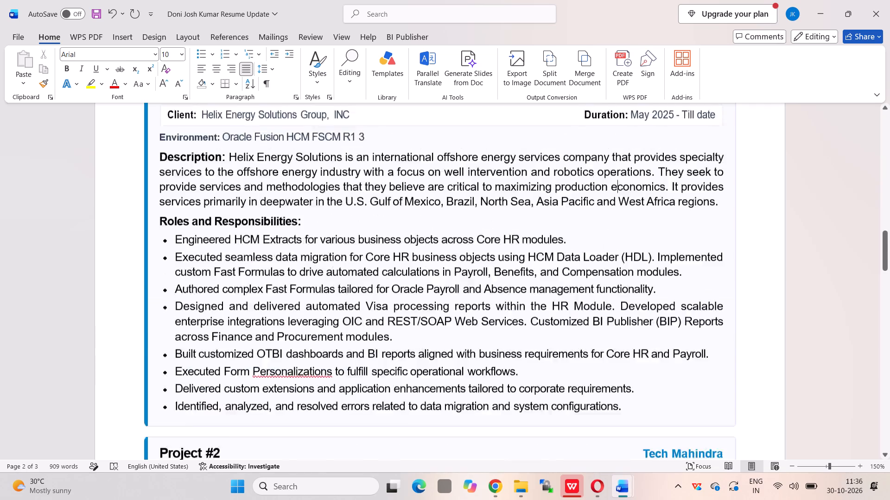
# Compare the Duration entries of Project #1 and Project #2 for consecutive dates, reading through to the last page.
pyautogui.scroll(-8, 638, 331)
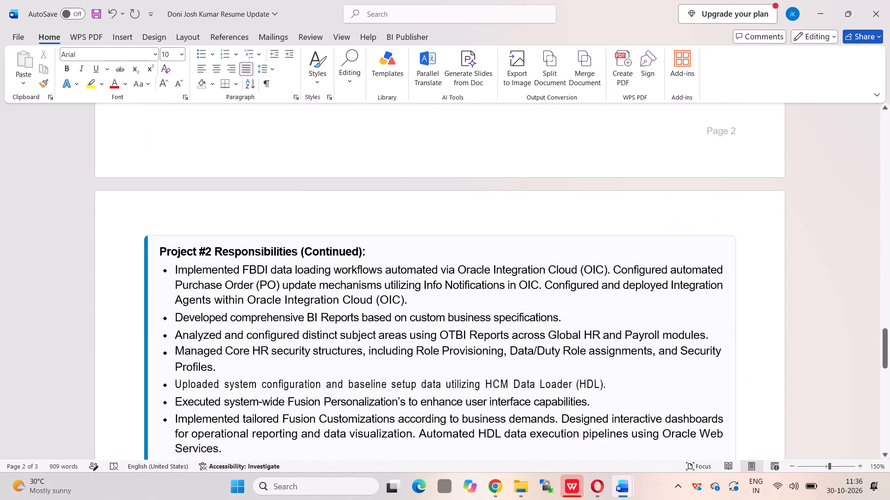
pyautogui.scroll(-7, 638, 331)
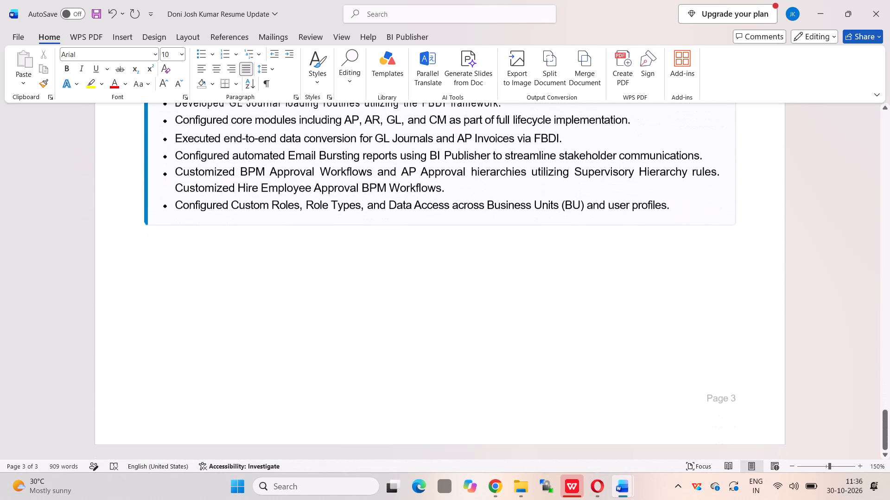
pyautogui.scroll(-1, 638, 331)
pyautogui.scroll(2, 638, 331)
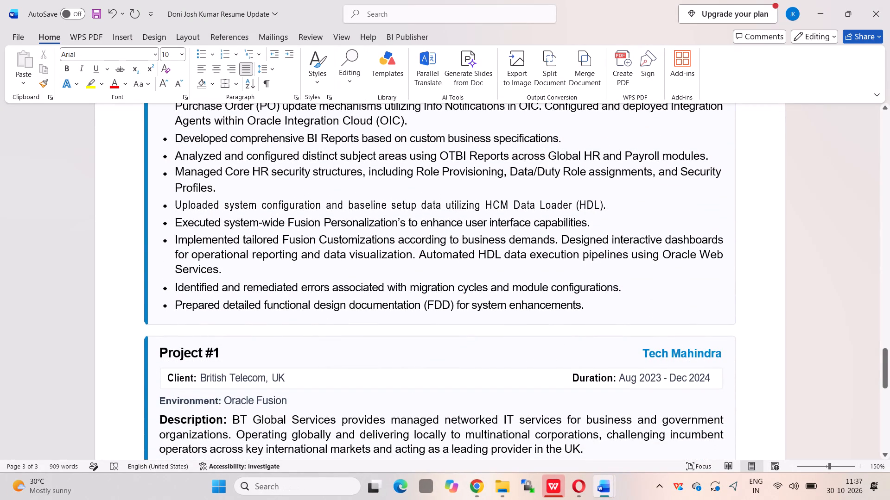
pyautogui.scroll(6, 708, 389)
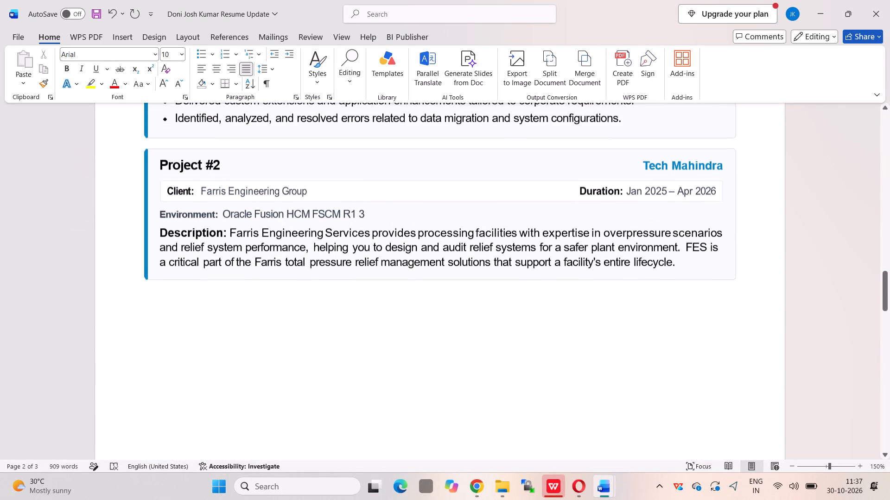
pyautogui.scroll(1, 708, 389)
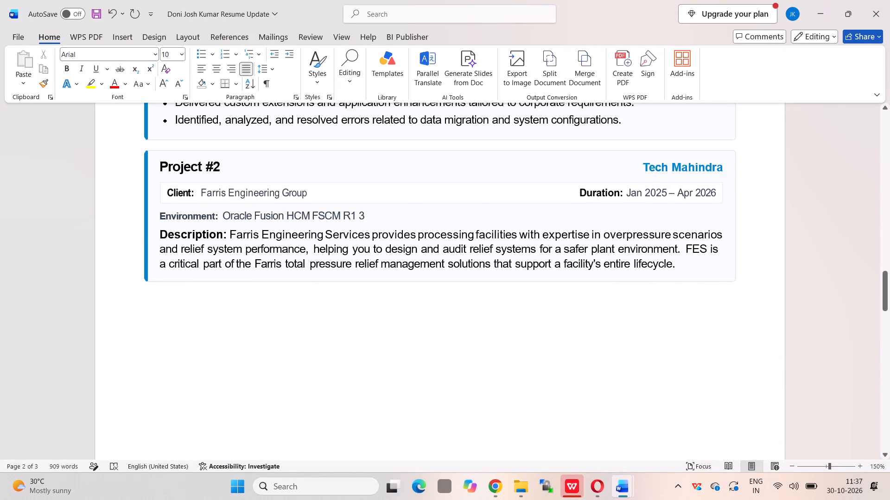
pyautogui.scroll(-2, 689, 193)
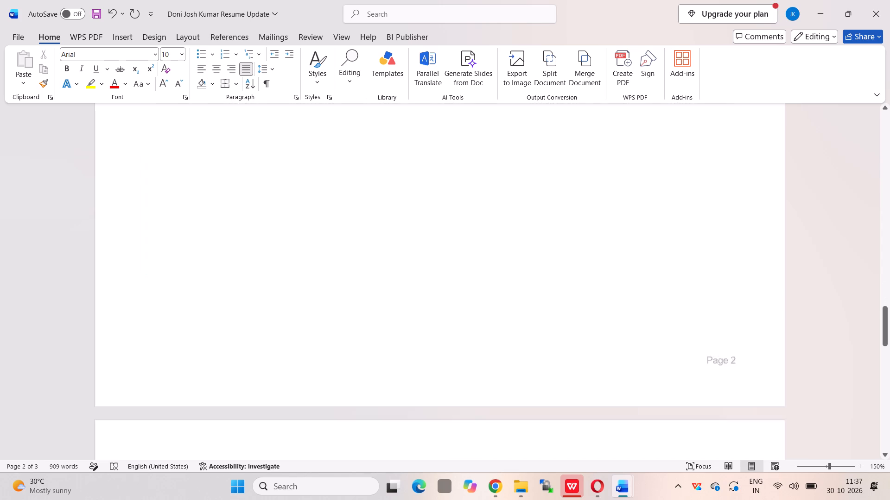
pyautogui.scroll(-3, 689, 193)
pyautogui.scroll(1, 689, 193)
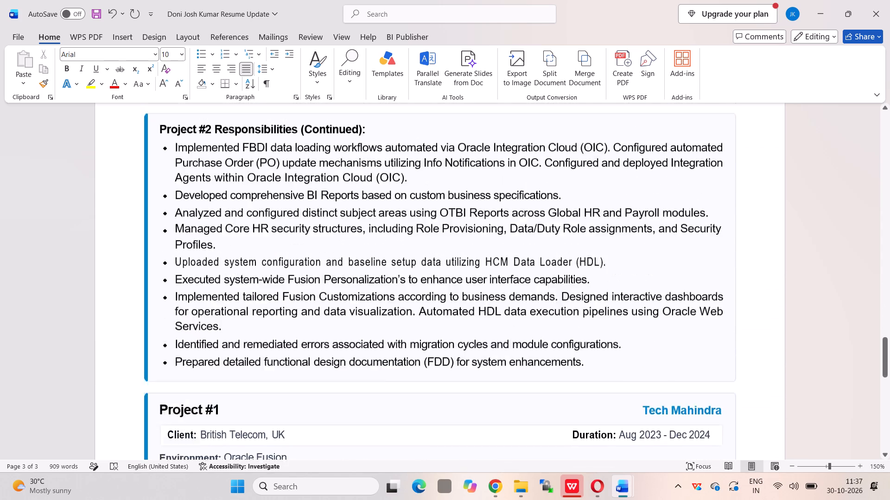
pyautogui.scroll(5, 689, 193)
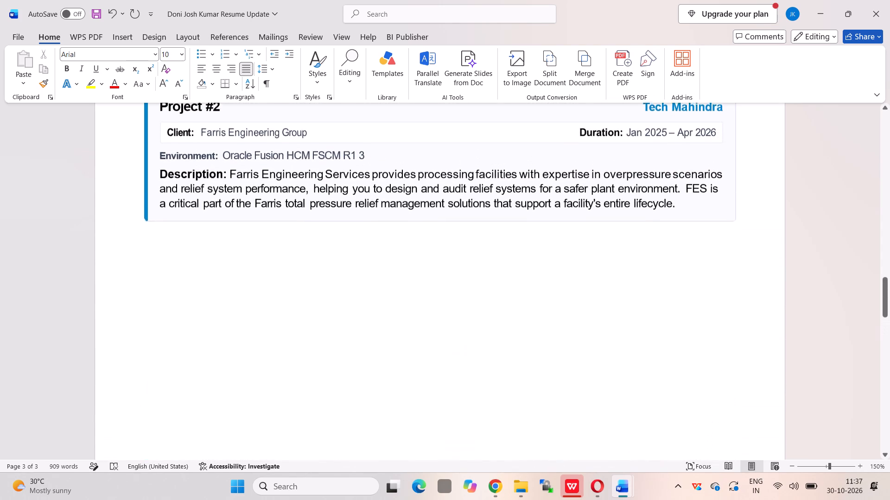
pyautogui.scroll(1, 689, 193)
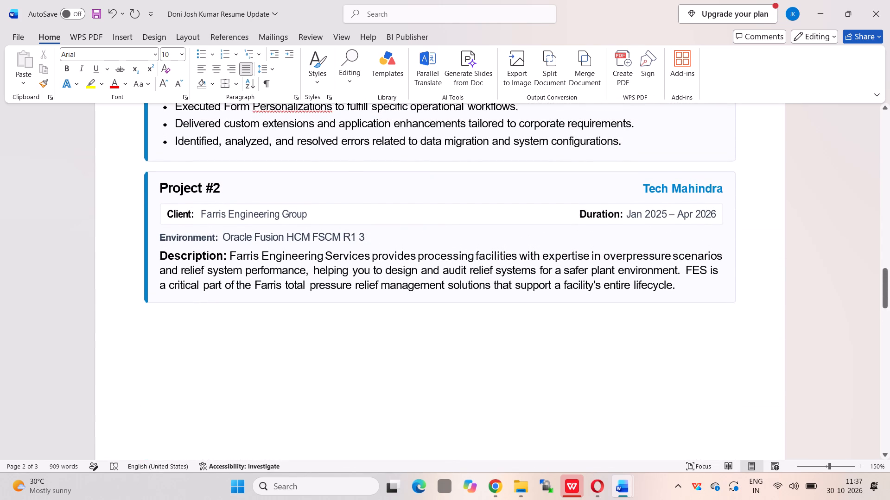
# Compare the end date of Project #2 with the start date of Project #3 in Project Details.
pyautogui.scroll(1, 696, 219)
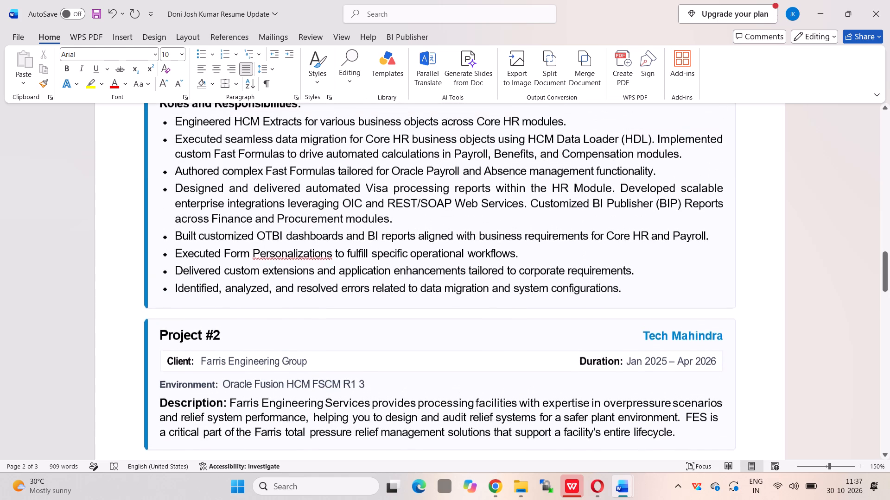
pyautogui.scroll(3, 696, 219)
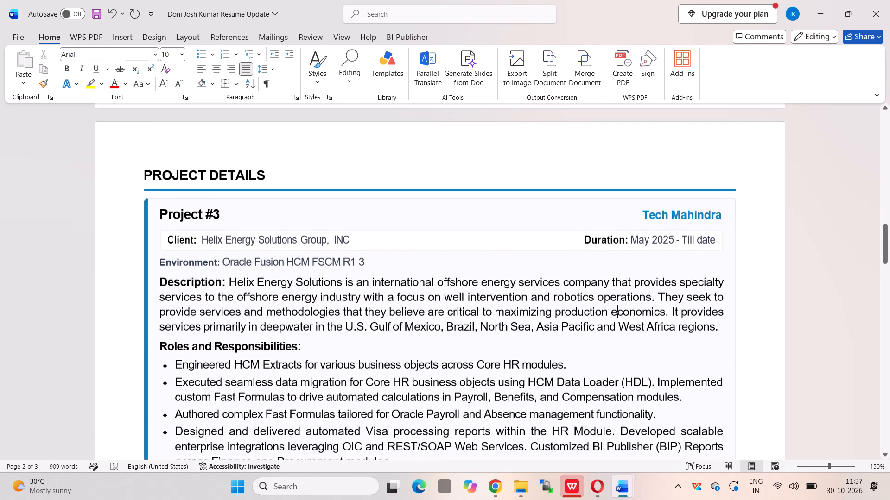
pyautogui.hscroll(1, 696, 219)
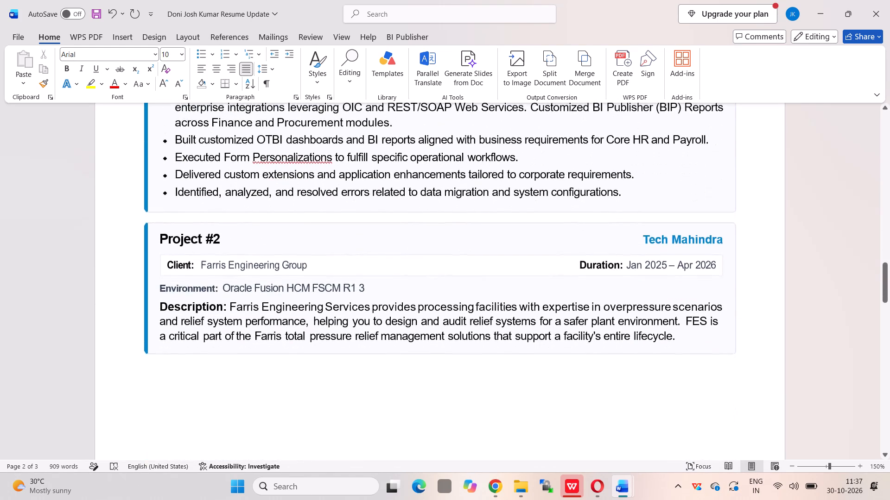
pyautogui.hscroll(1, 696, 219)
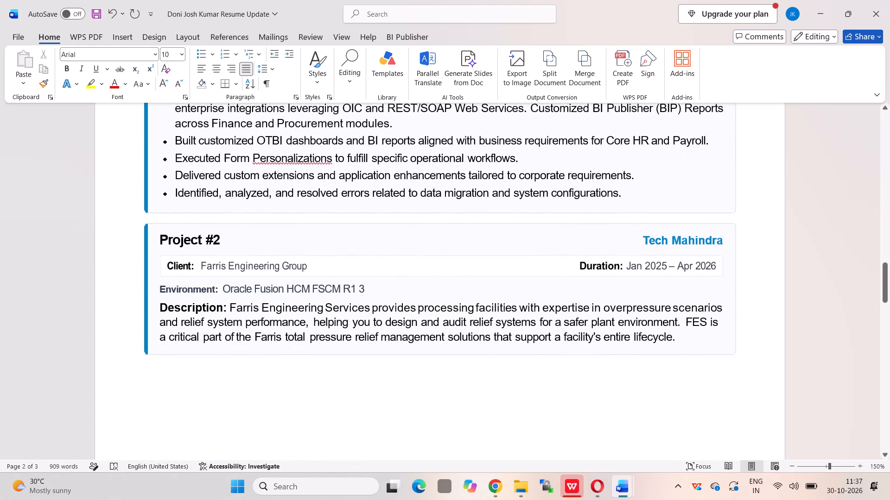
pyautogui.hscroll(3, 696, 219)
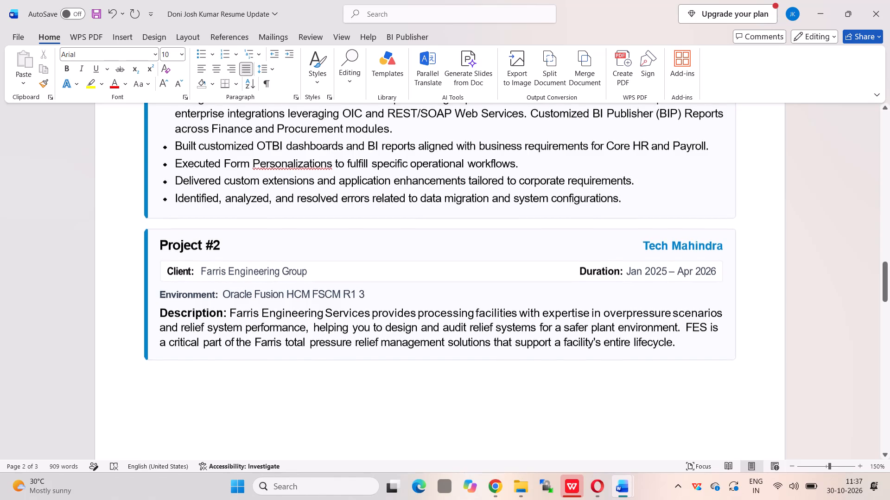
pyautogui.hscroll(2, 696, 219)
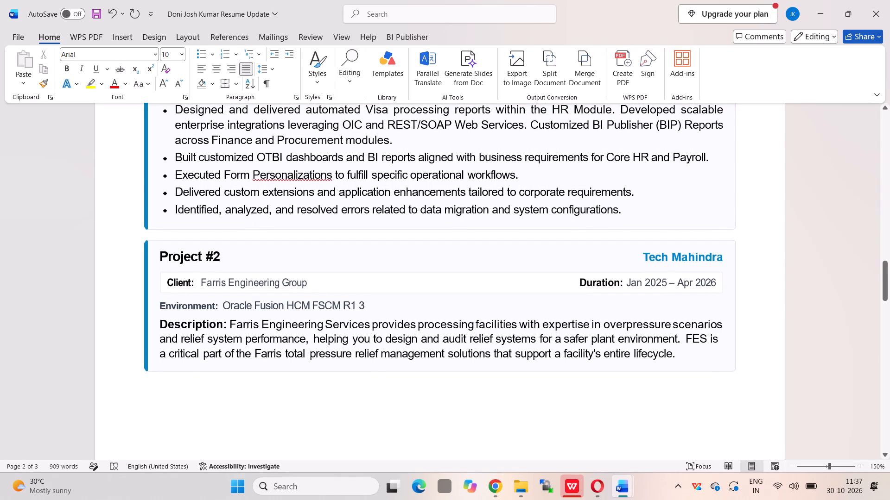
pyautogui.hscroll(3, 696, 219)
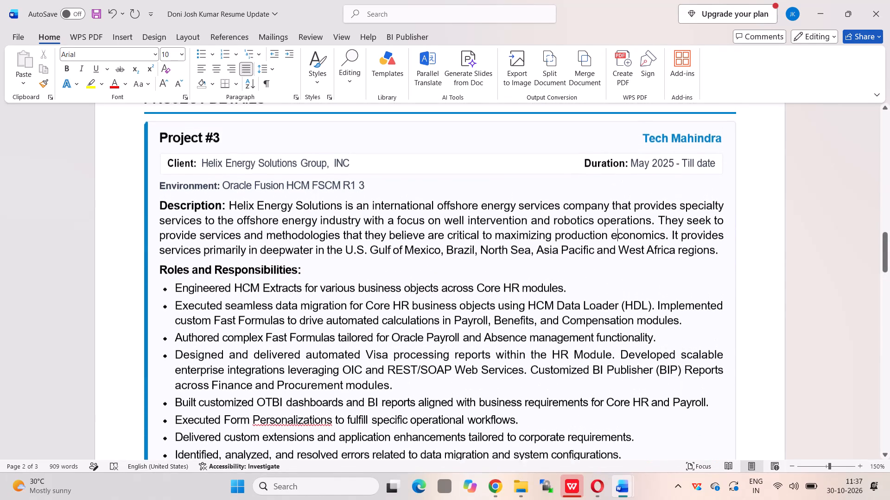
pyautogui.hscroll(1, 696, 219)
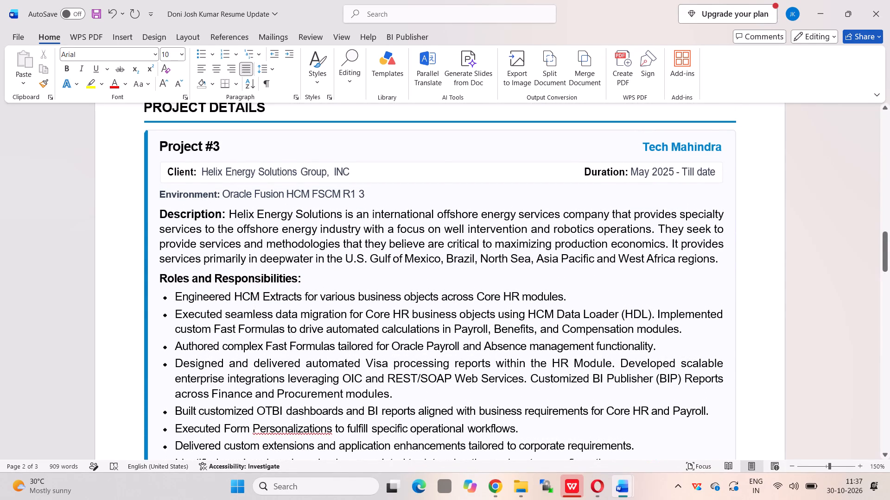
# Change the start of Project #3's Duration to May 2026.
pyautogui.click(674, 175)
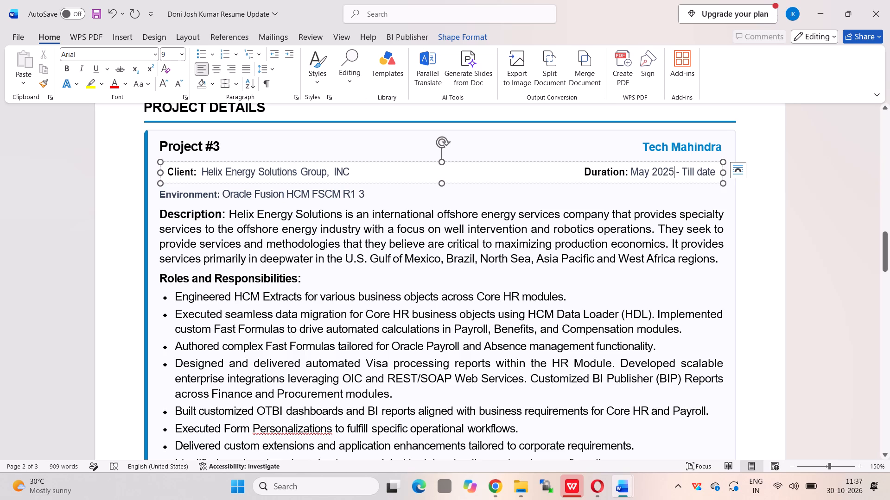
pyautogui.press('BackSpace')
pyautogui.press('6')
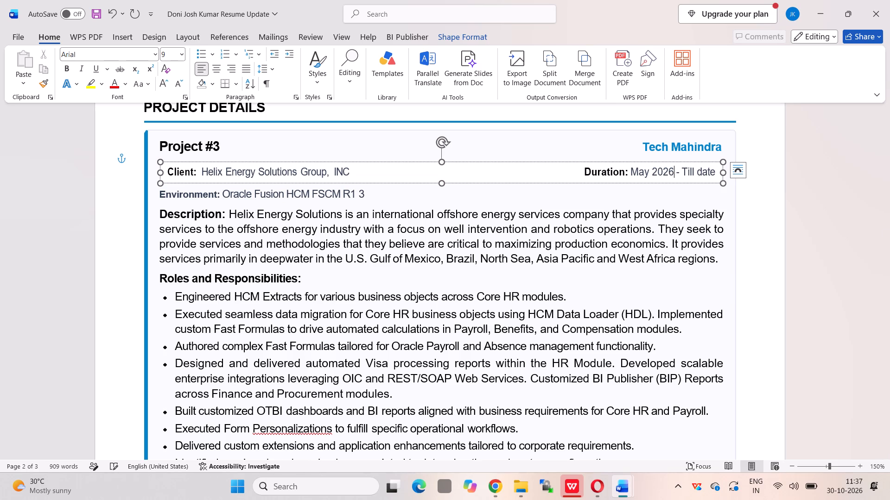
pyautogui.click(769, 238)
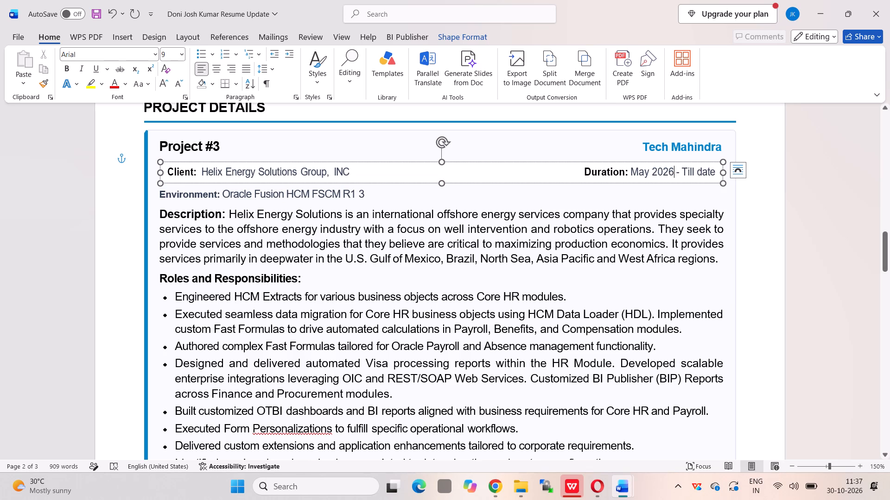
# Set the years of experience in the first Professional Summary bullet to 3.3.
pyautogui.scroll(-8, 640, 253)
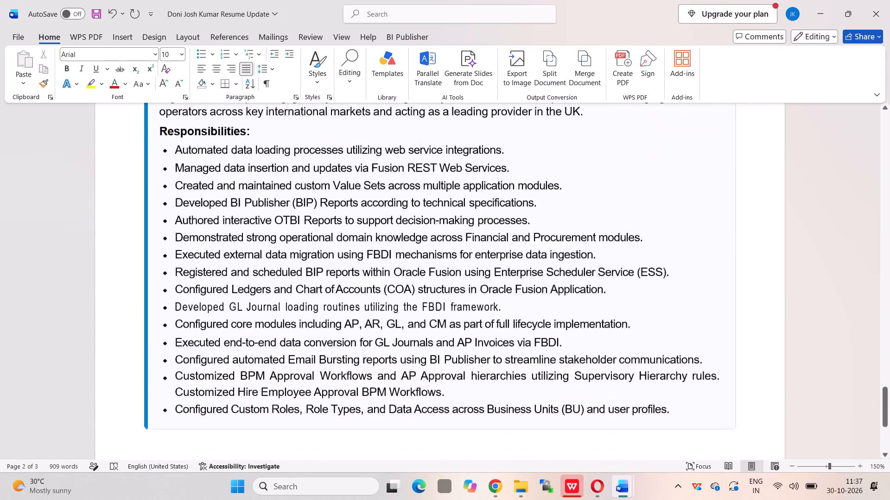
pyautogui.scroll(-3, 640, 253)
pyautogui.hscroll(2, 640, 253)
pyautogui.scroll(14, 640, 253)
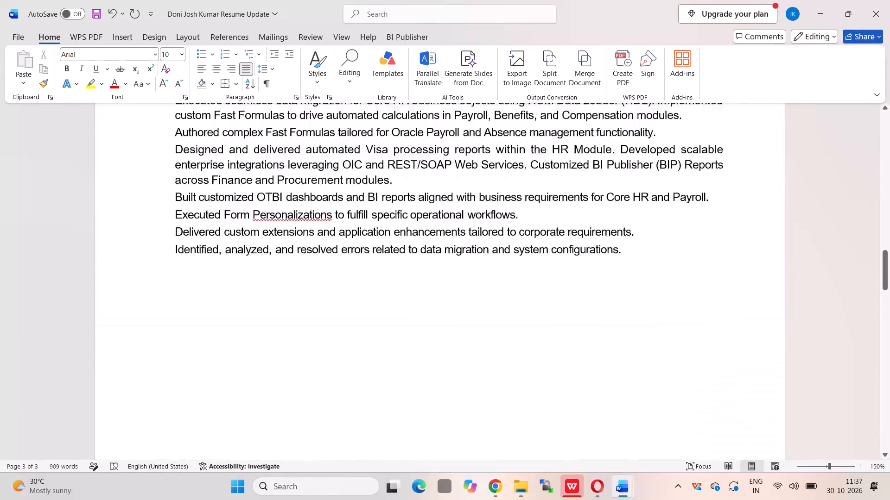
pyautogui.scroll(-1, 640, 253)
pyautogui.scroll(1, 640, 253)
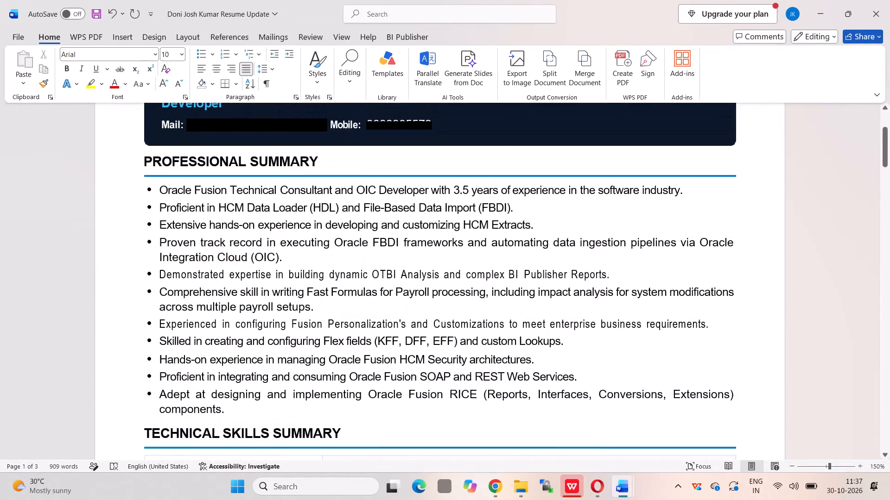
pyautogui.click(468, 193)
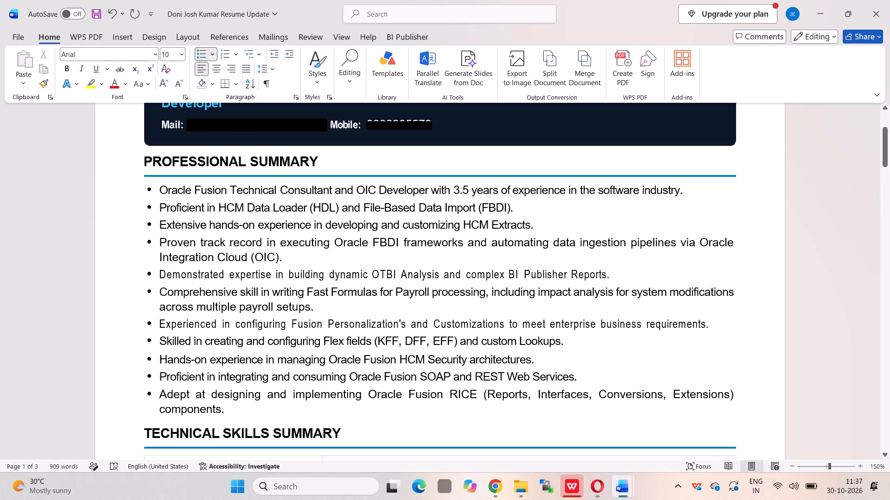
pyautogui.press('BackSpace')
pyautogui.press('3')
# Review the resume's header, Professional Summary and Technical Skills Summary on the first page.
pyautogui.scroll(-1, 462, 245)
pyautogui.scroll(1, 462, 245)
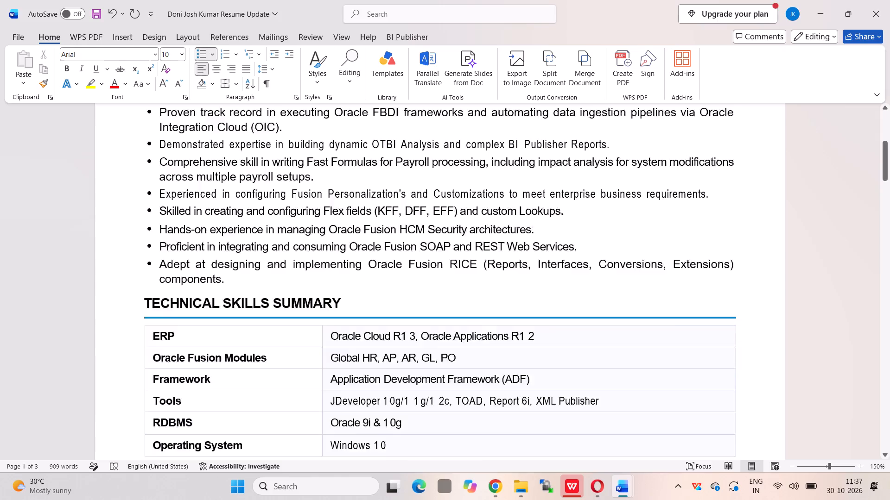
pyautogui.scroll(1, 462, 245)
pyautogui.hscroll(1, 462, 245)
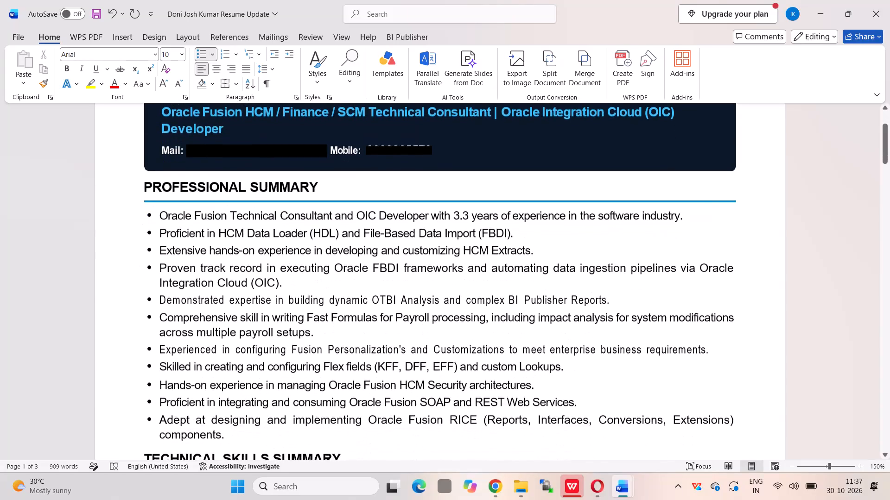
pyautogui.hscroll(3, 462, 245)
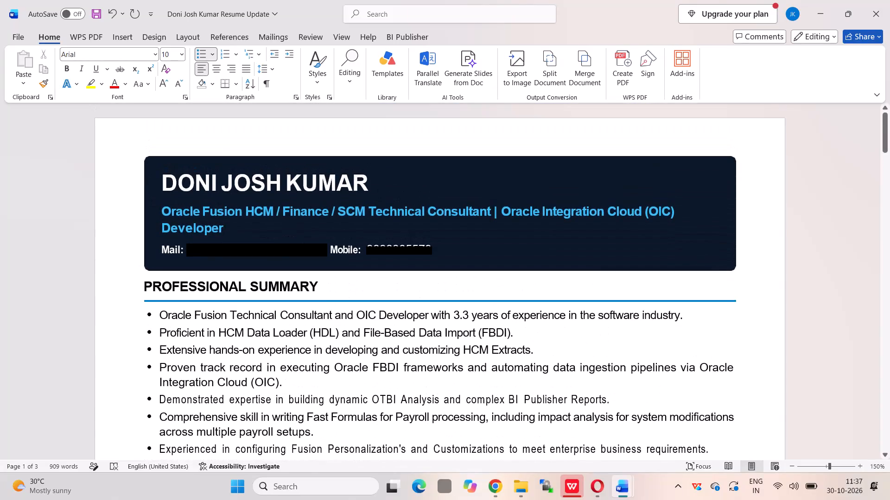
# Review the rest of the resume down to Project #1, checking its Duration, description and responsibilities.
pyautogui.scroll(-10, 462, 245)
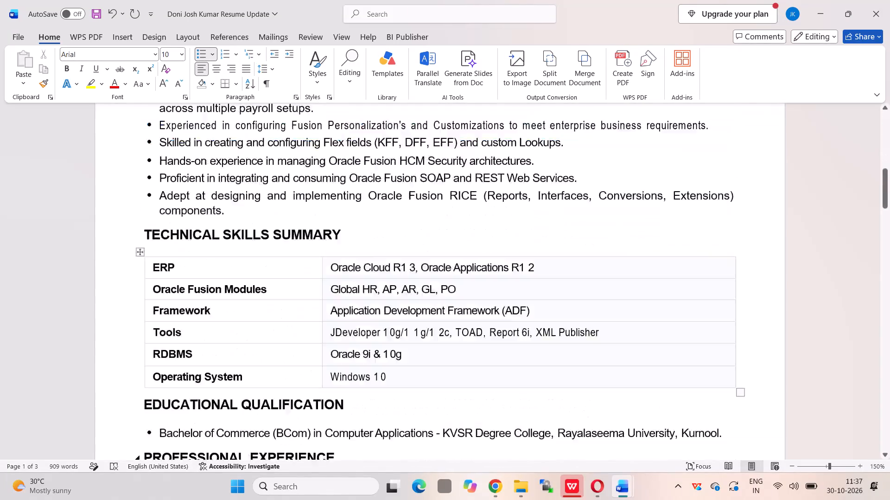
pyautogui.scroll(-9, 462, 245)
pyautogui.hscroll(1, 462, 245)
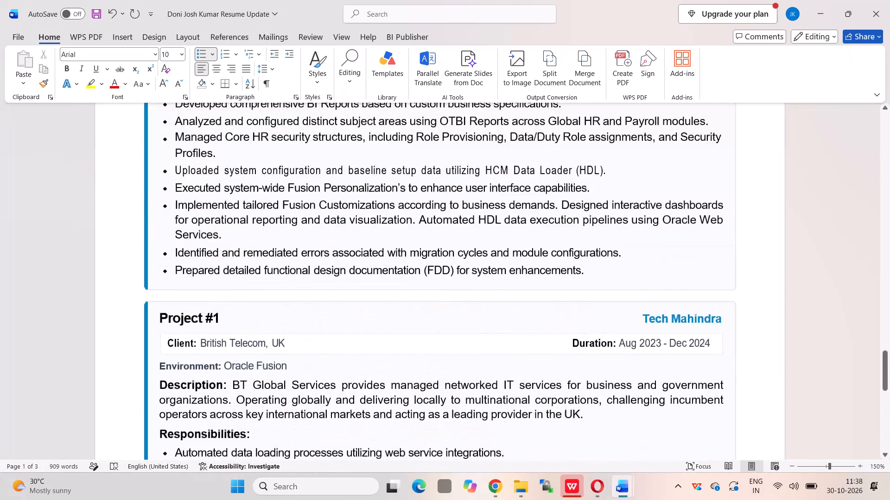
pyautogui.hscroll(1, 462, 245)
pyautogui.scroll(-4, 462, 245)
pyautogui.hscroll(1, 462, 245)
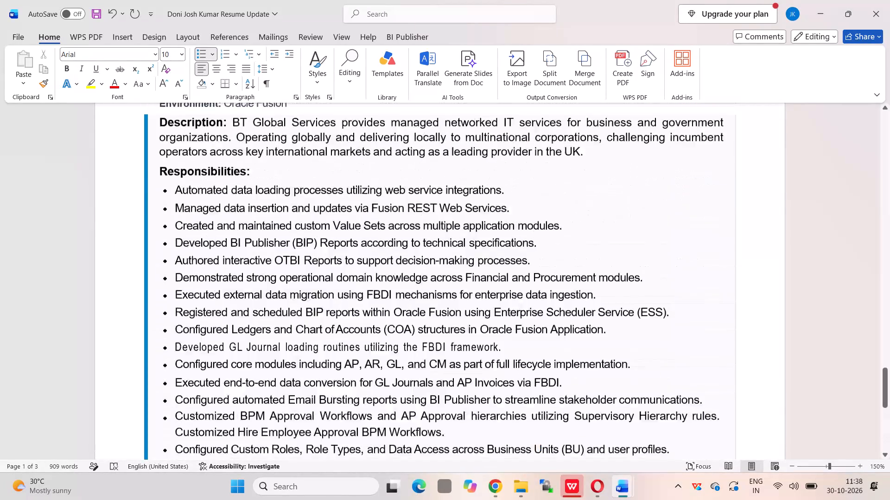
pyautogui.hscroll(2, 462, 245)
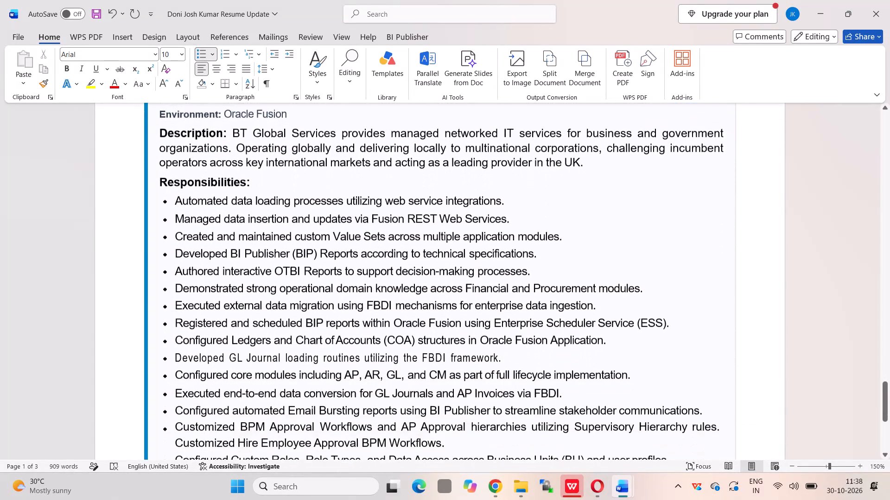
pyautogui.hscroll(1, 462, 245)
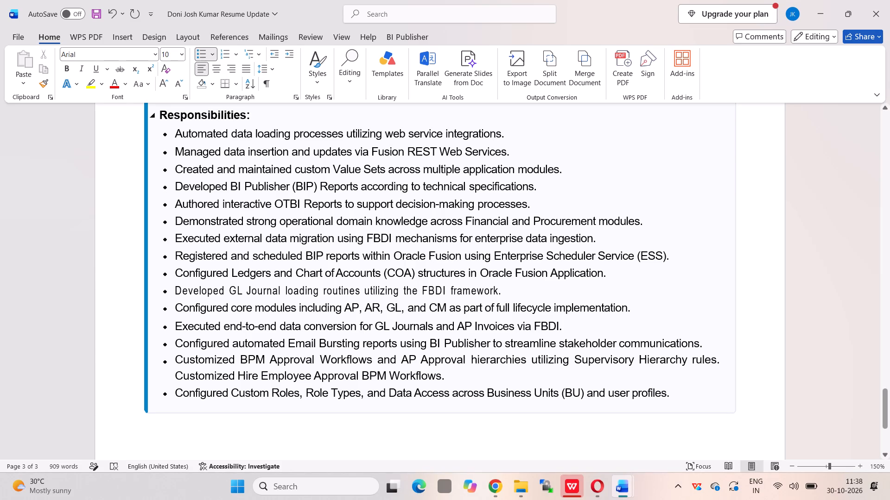
pyautogui.scroll(1, 299, 181)
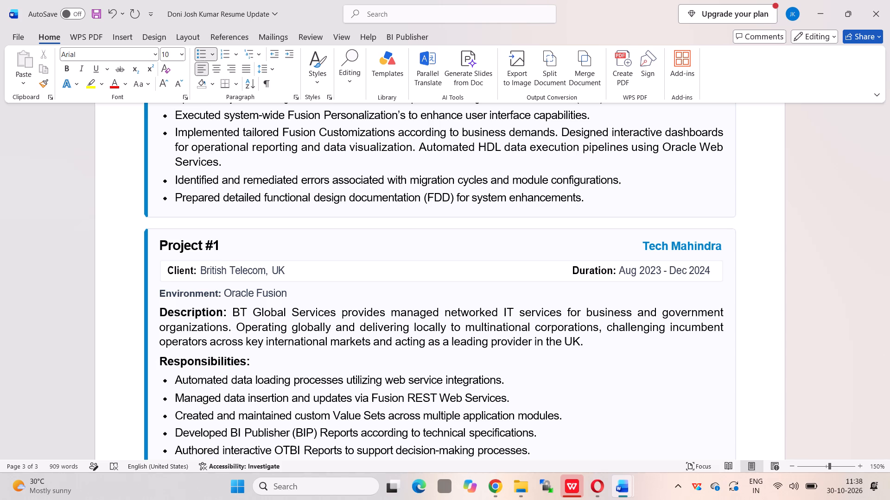
pyautogui.scroll(-1, 308, 314)
pyautogui.scroll(1, 308, 314)
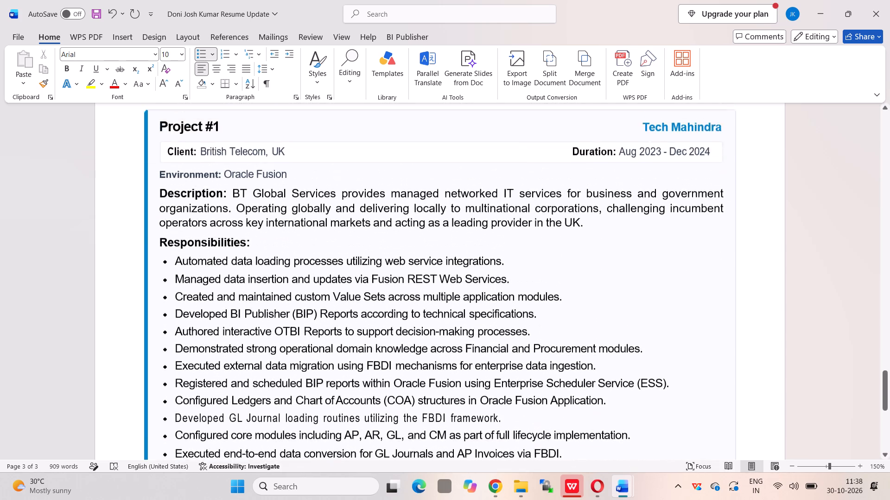
# Look back through the resume from Project #1 to the header, checking the project Durations and the Professional Experience dates.
pyautogui.scroll(1, 308, 314)
pyautogui.scroll(1, 475, 290)
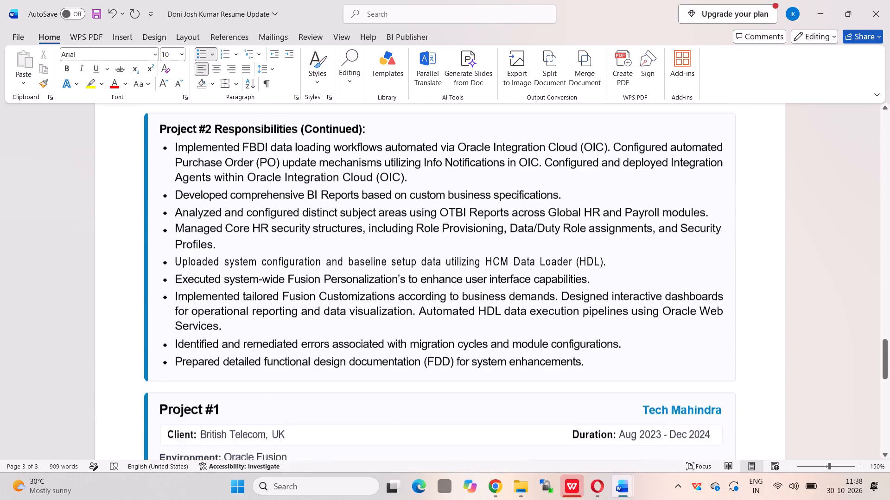
pyautogui.scroll(5, 475, 290)
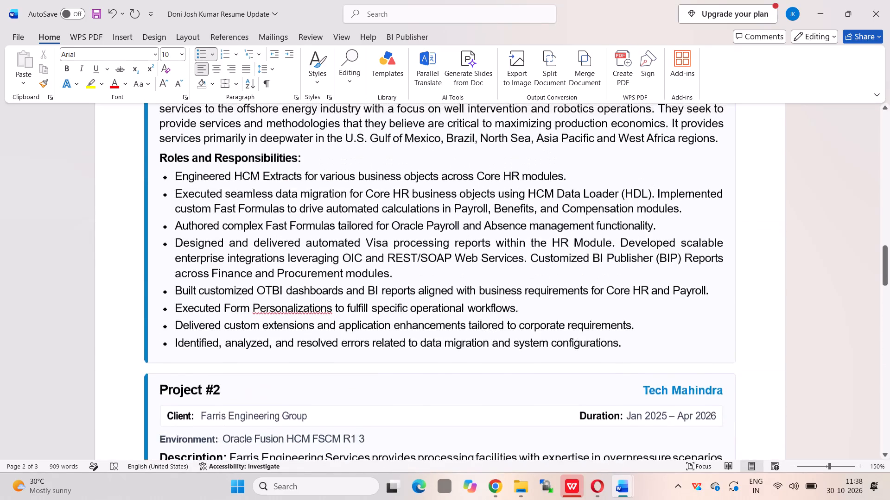
pyautogui.scroll(3, 475, 290)
pyautogui.keyDown('ctrl'); pyautogui.scroll(-1, 475, 290); pyautogui.keyUp('ctrl')
pyautogui.keyDown('ctrl'); pyautogui.scroll(1, 475, 290); pyautogui.keyUp('ctrl')
pyautogui.keyDown('ctrl'); pyautogui.scroll(-1, 475, 290); pyautogui.keyUp('ctrl')
pyautogui.keyDown('ctrl'); pyautogui.scroll(3, 475, 290); pyautogui.keyUp('ctrl')
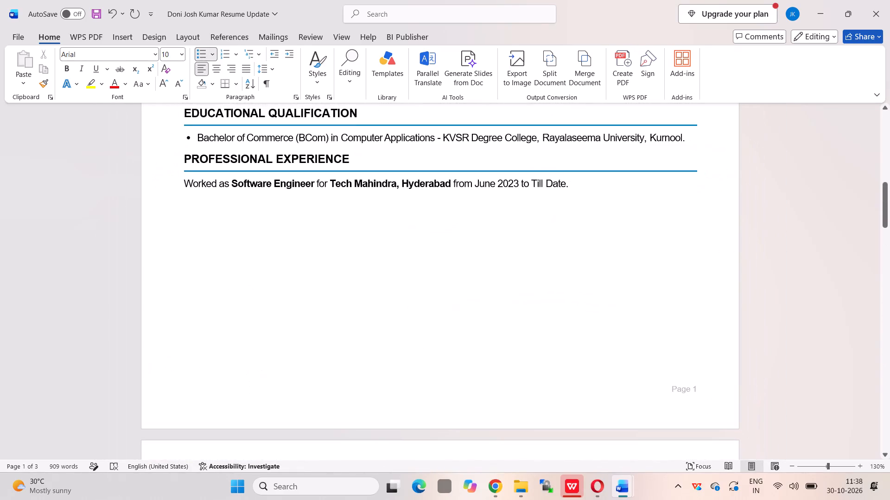
pyautogui.keyDown('ctrl'); pyautogui.scroll(-2, 475, 290); pyautogui.keyUp('ctrl')
pyautogui.scroll(5, 475, 290)
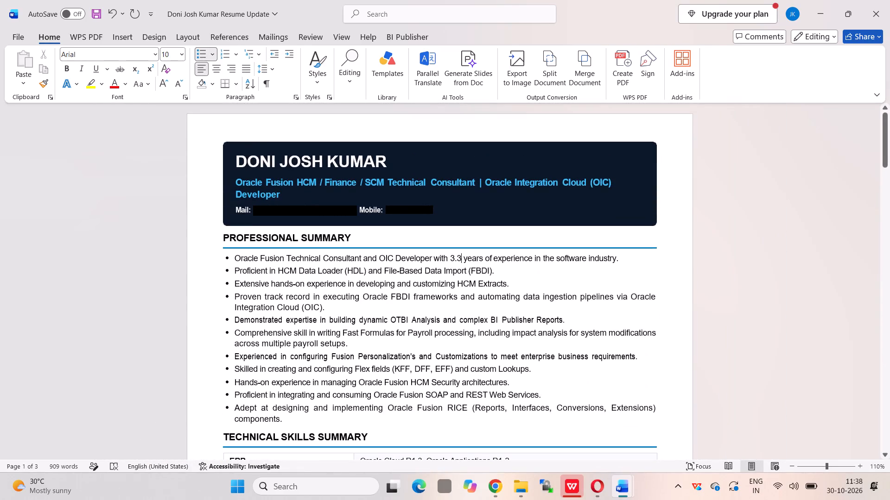
pyautogui.keyDown('ctrl'); pyautogui.scroll(3, 475, 290); pyautogui.keyUp('ctrl')
# Recheck the first page, including the Professional Summary's years of experience and the ERP row of the Technical Skills Summary.
pyautogui.scroll(-1, 475, 290)
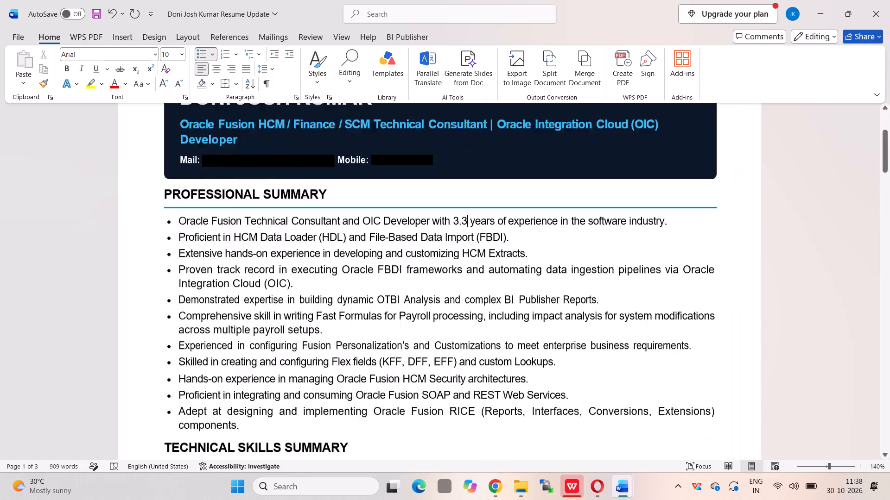
pyautogui.scroll(-3, 475, 290)
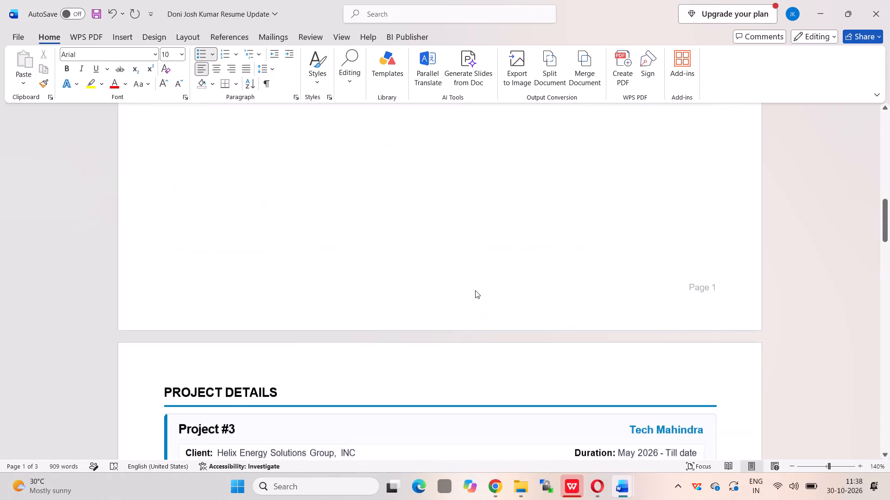
pyautogui.scroll(-3, 475, 290)
pyautogui.scroll(13, 475, 290)
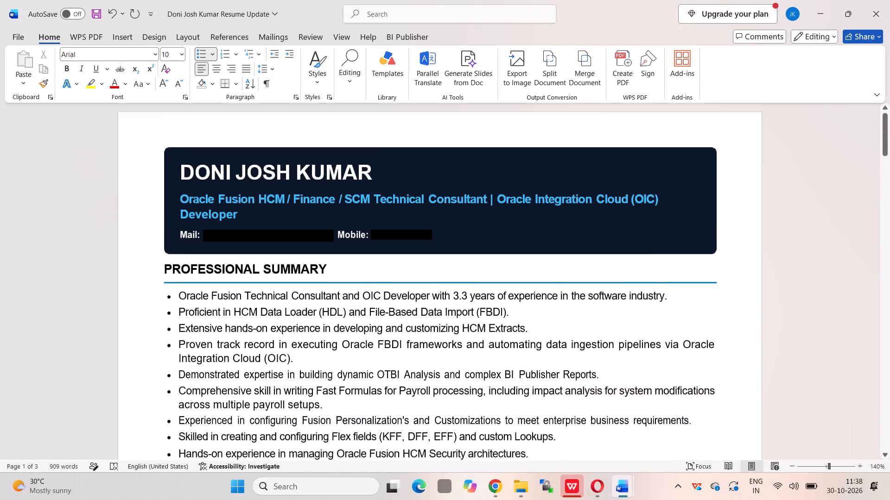
pyautogui.scroll(1, 475, 290)
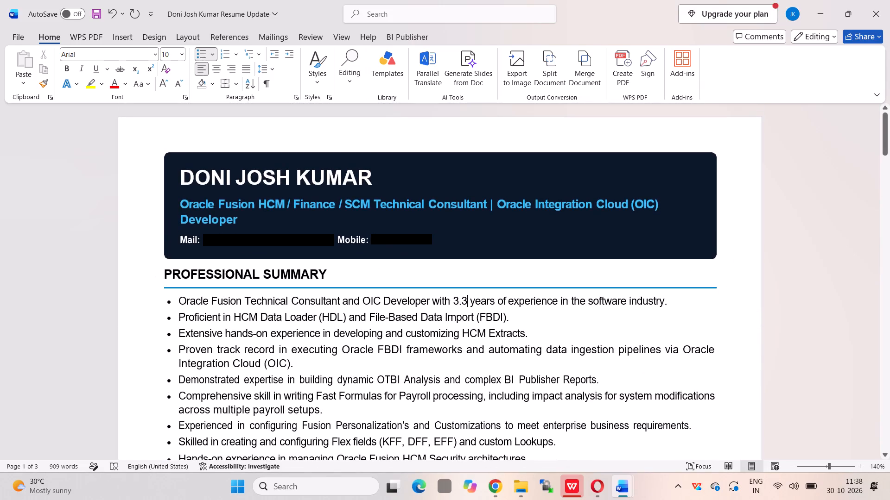
pyautogui.scroll(-1, 314, 206)
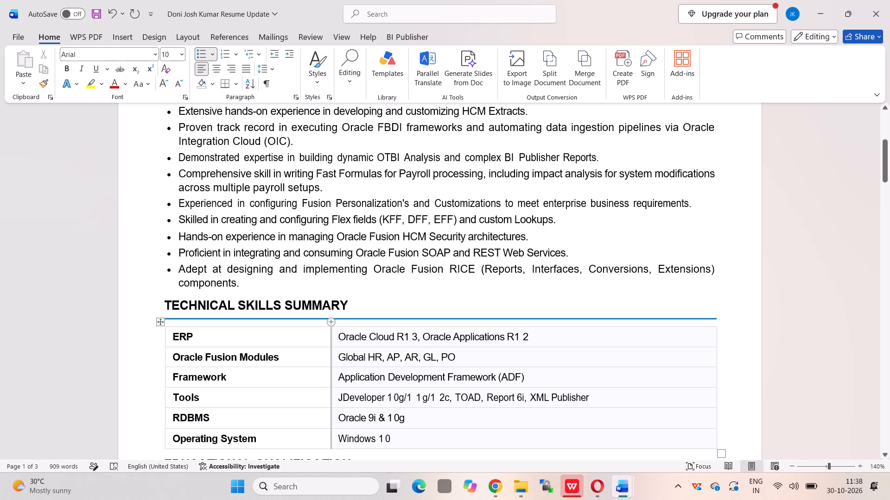
pyautogui.keyDown('ctrl'); pyautogui.scroll(1, 534, 334); pyautogui.keyUp('ctrl')
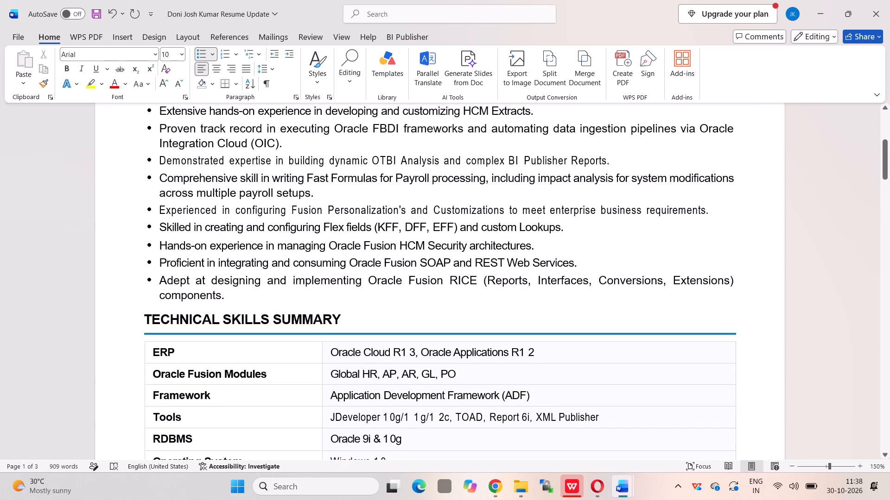
pyautogui.scroll(-1, 534, 334)
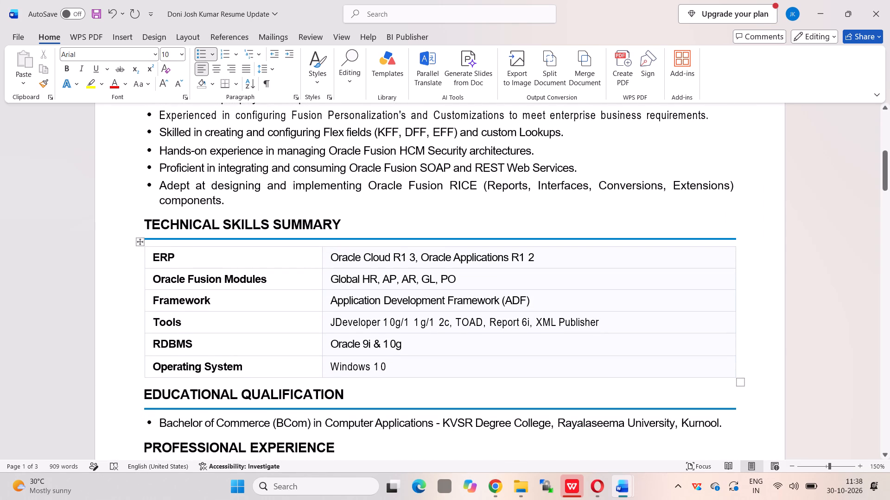
pyautogui.click(552, 256)
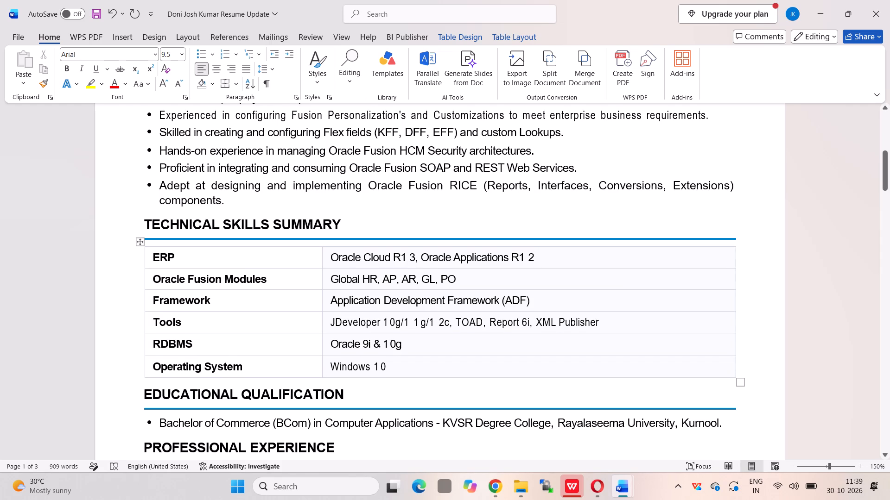
# Review the Project Details from Project #3 to Project #1, comparing each project's Duration, description and responsibilities.
pyautogui.scroll(-4, 512, 258)
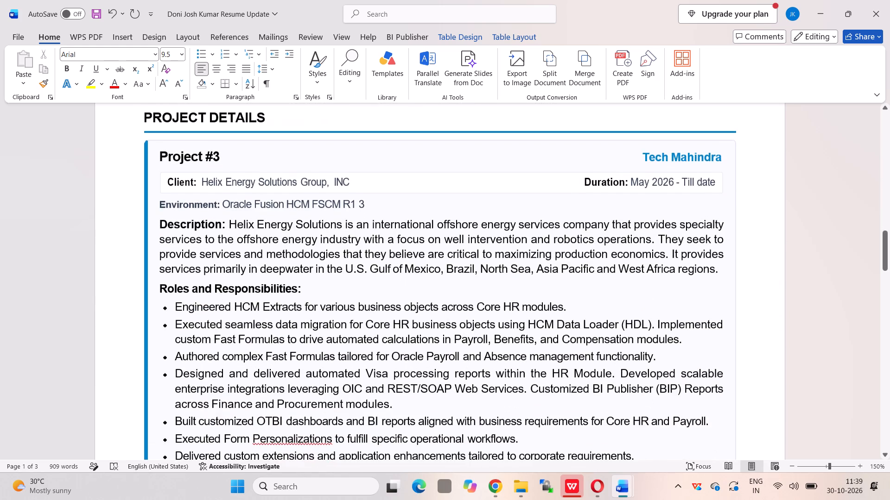
pyautogui.scroll(-7, 512, 258)
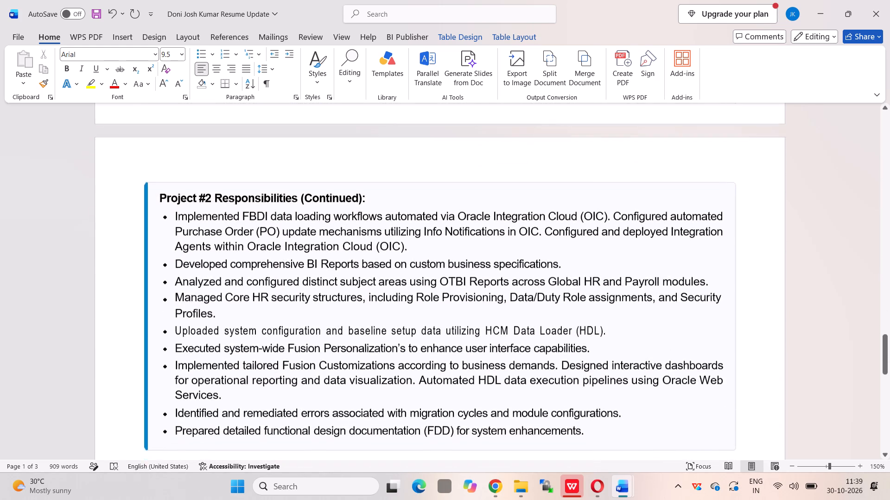
pyautogui.scroll(-4, 512, 258)
pyautogui.scroll(1, 512, 258)
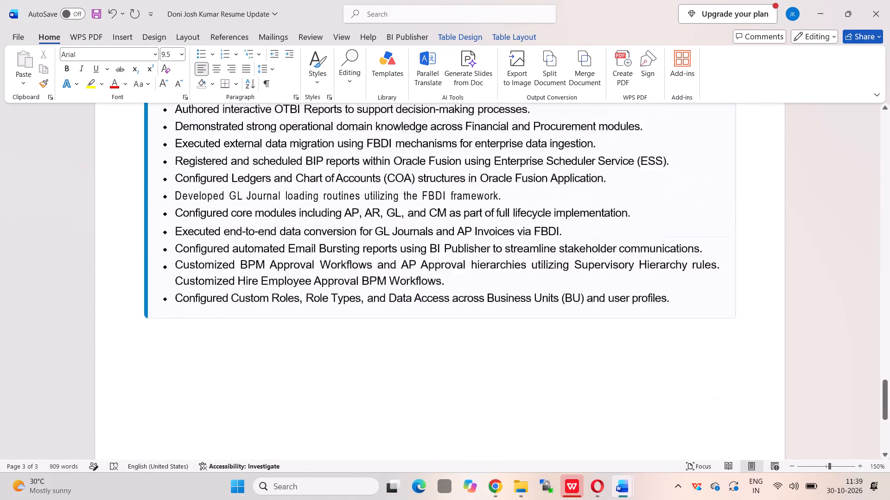
pyautogui.scroll(5, 512, 258)
pyautogui.scroll(-1, 512, 258)
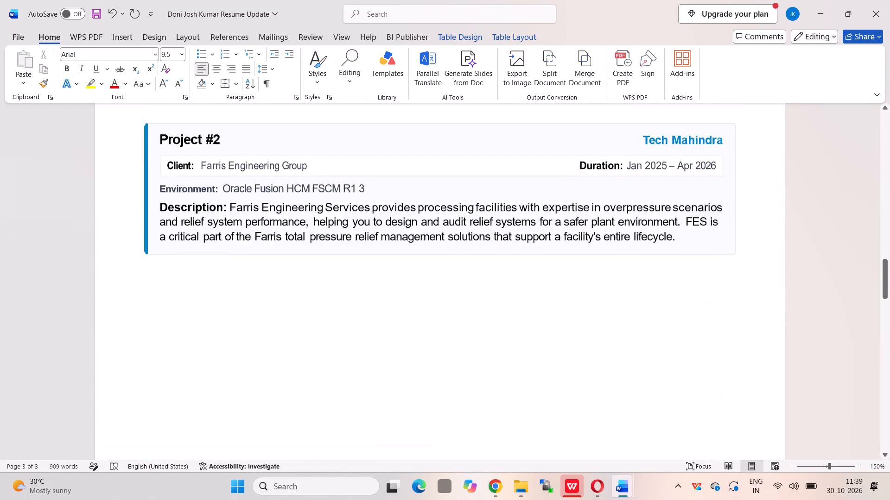
pyautogui.scroll(-3, 512, 258)
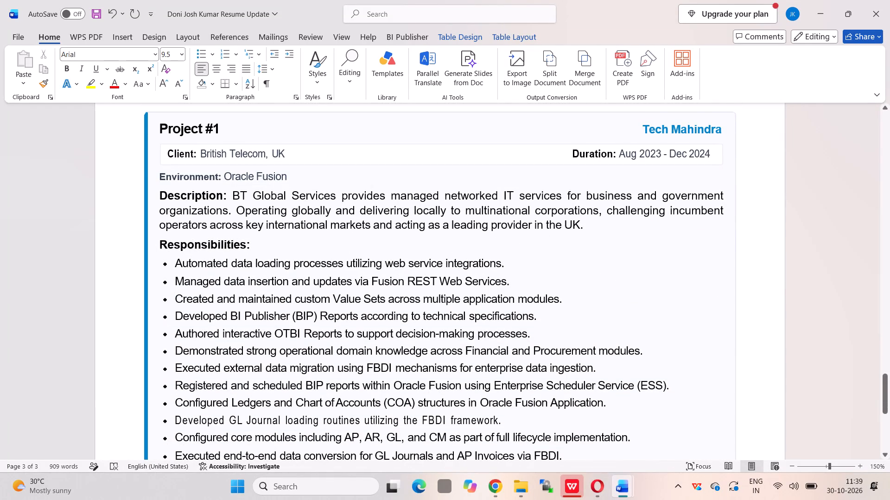
pyautogui.hscroll(1, 265, 175)
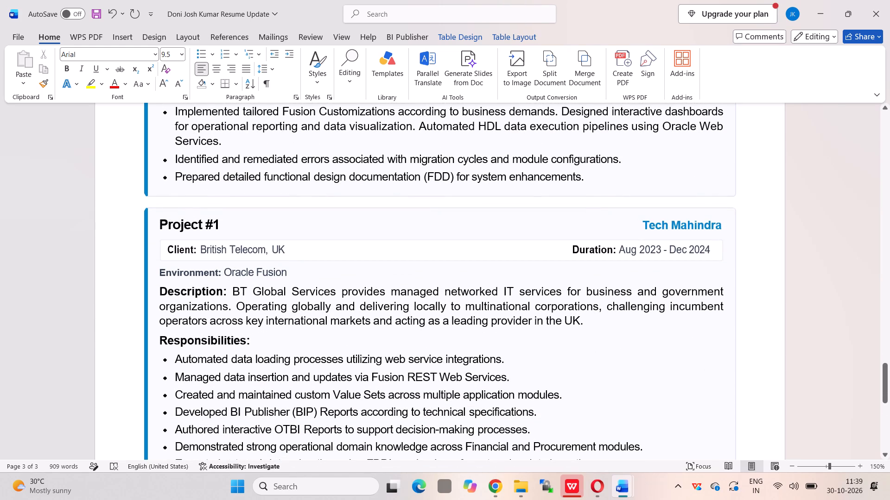
pyautogui.scroll(2, 277, 272)
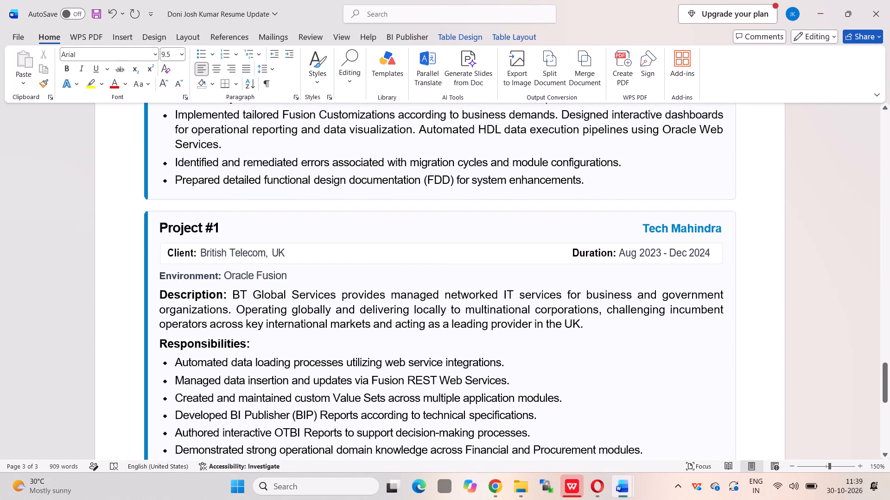
pyautogui.scroll(6, 277, 272)
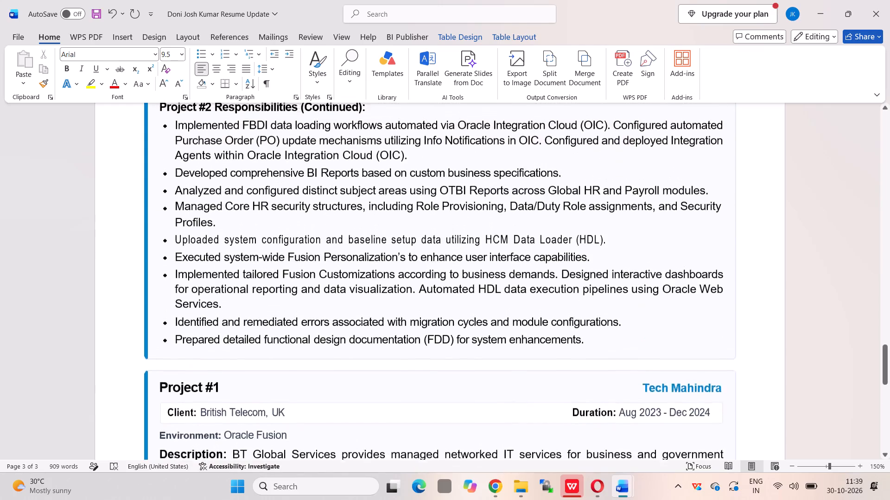
pyautogui.scroll(7, 277, 272)
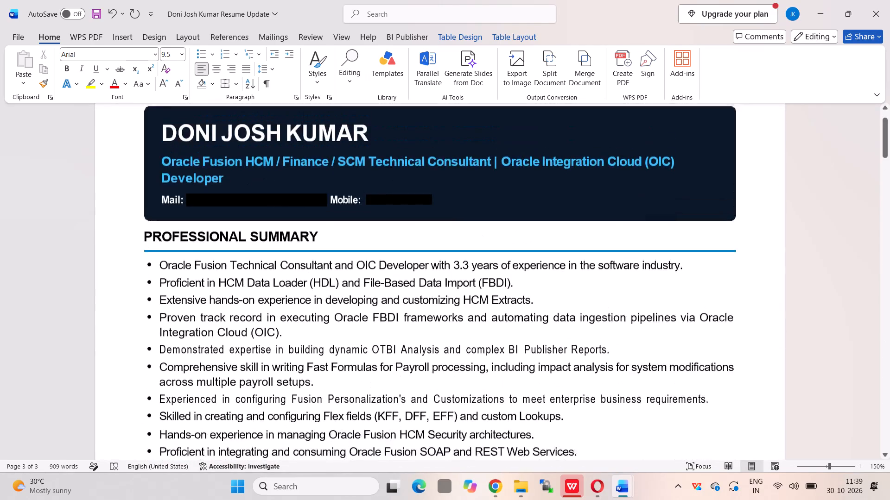
# Examine the Technical Skills Summary table, Educational Qualification and Professional Experience sections up close.
pyautogui.scroll(-1, 277, 272)
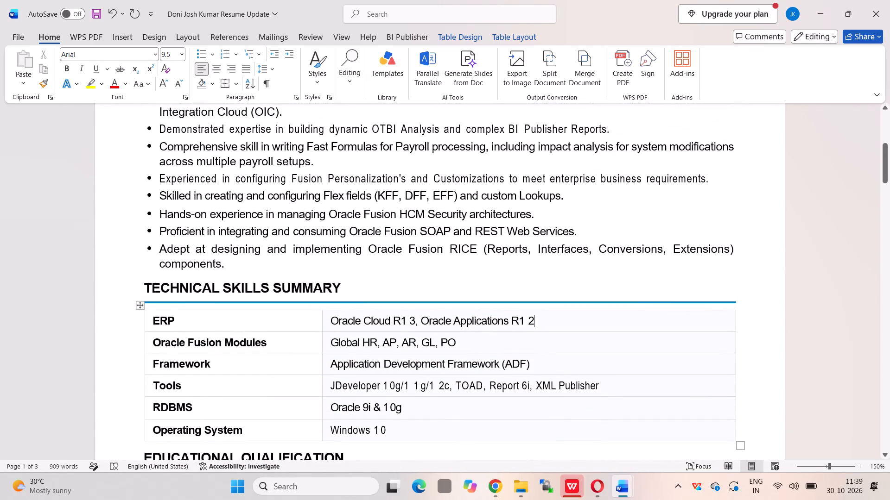
pyautogui.keyDown('ctrl'); pyautogui.scroll(6, 535, 355); pyautogui.keyUp('ctrl')
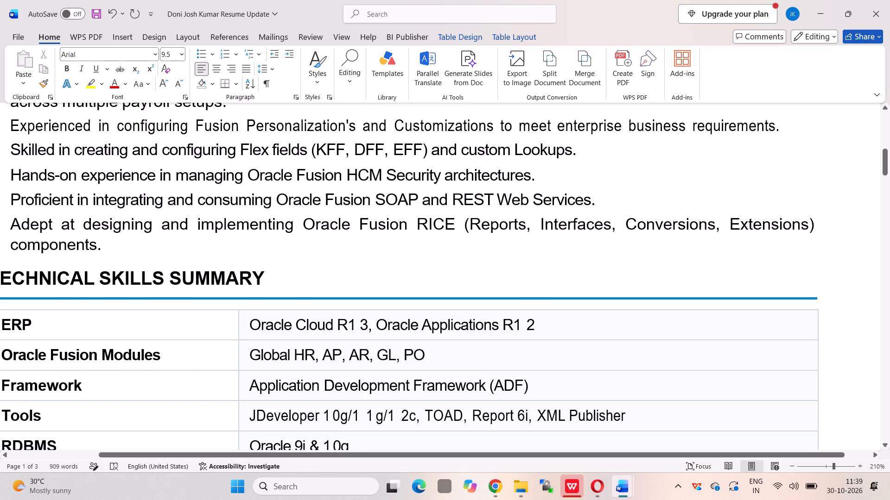
pyautogui.scroll(-1, 540, 310)
pyautogui.hscroll(3, 540, 310)
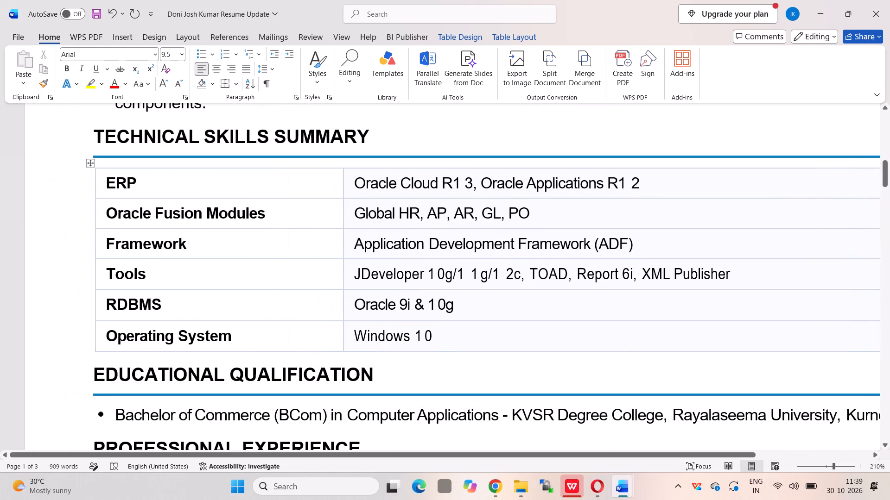
pyautogui.keyDown('ctrl'); pyautogui.scroll(-1, 540, 310); pyautogui.keyUp('ctrl')
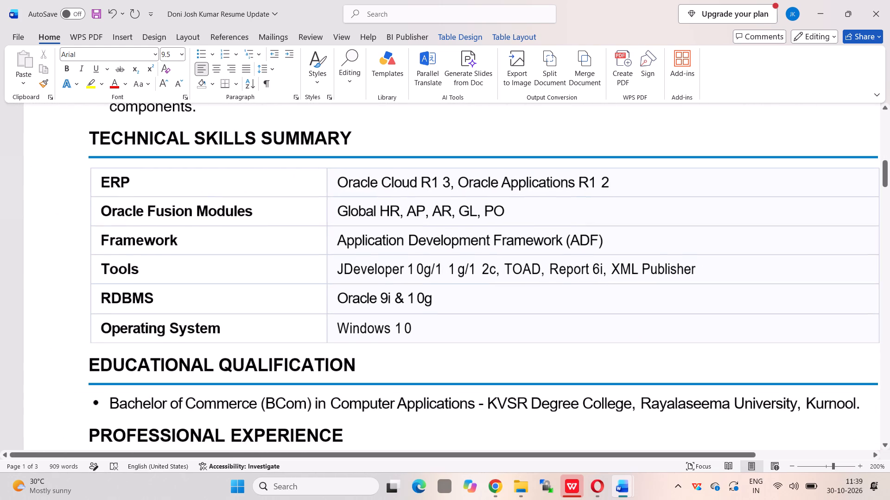
pyautogui.keyDown('ctrl'); pyautogui.scroll(-3, 540, 310); pyautogui.keyUp('ctrl')
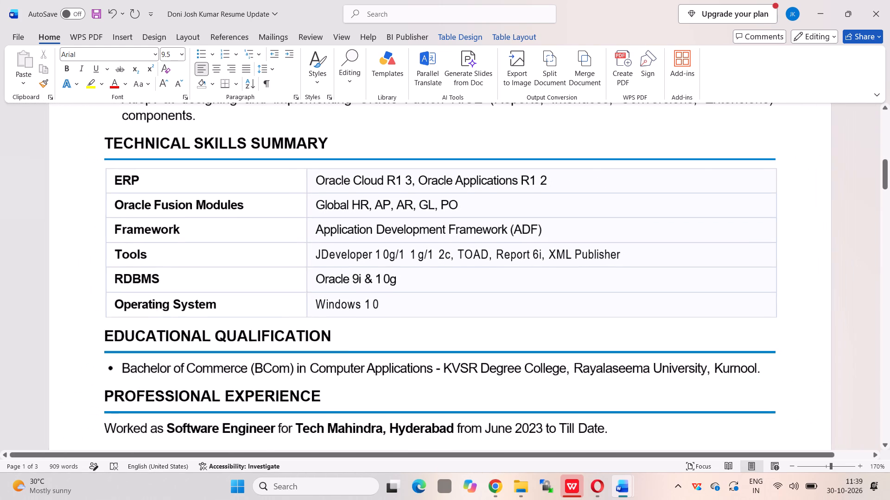
pyautogui.keyDown('ctrl'); pyautogui.scroll(-1, 540, 310); pyautogui.keyUp('ctrl')
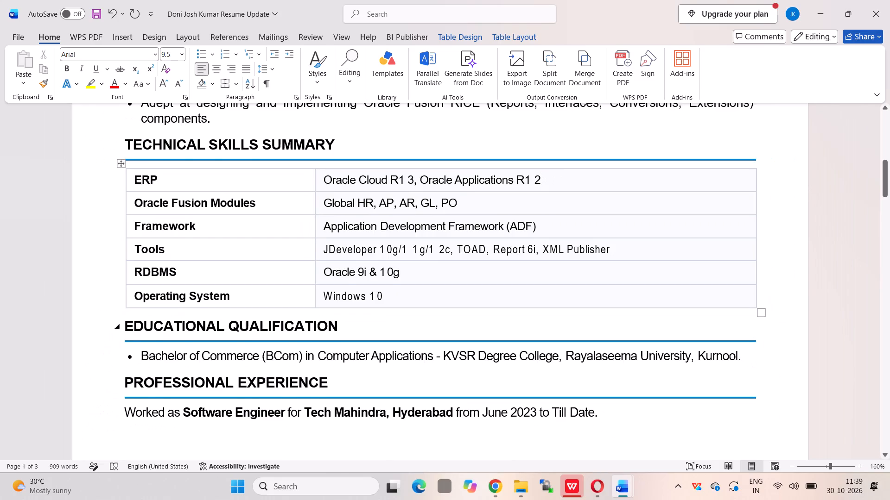
# Reread the Professional Summary bullets and compare the stated years of experience with the Professional Experience dates.
pyautogui.scroll(5, 540, 310)
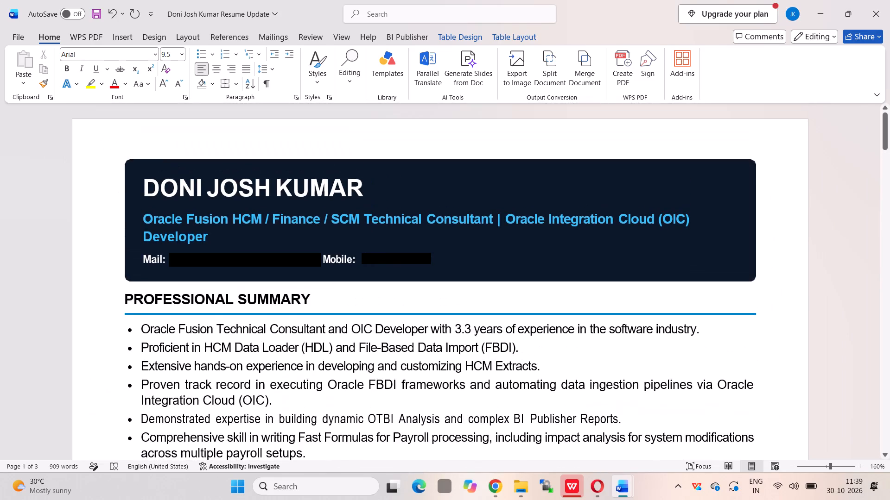
pyautogui.keyDown('ctrl'); pyautogui.scroll(2, 540, 310); pyautogui.keyUp('ctrl')
pyautogui.scroll(-1, 540, 310)
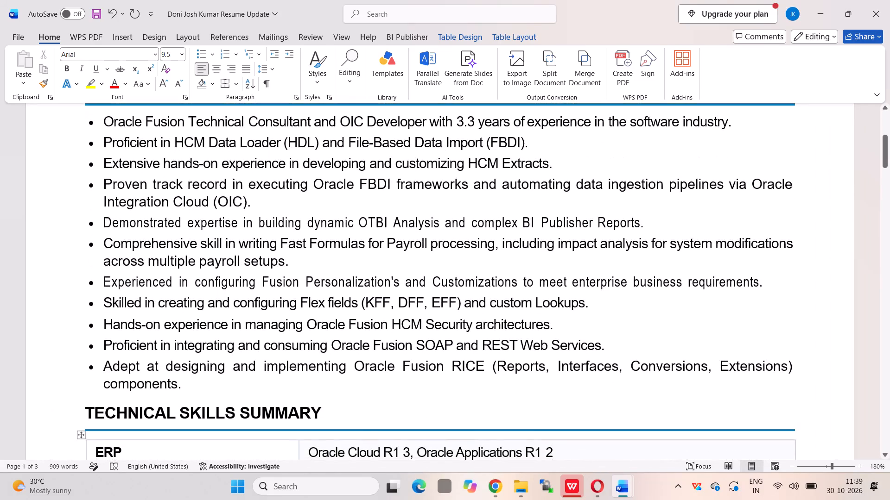
pyautogui.scroll(2, 540, 310)
pyautogui.scroll(-1, 540, 310)
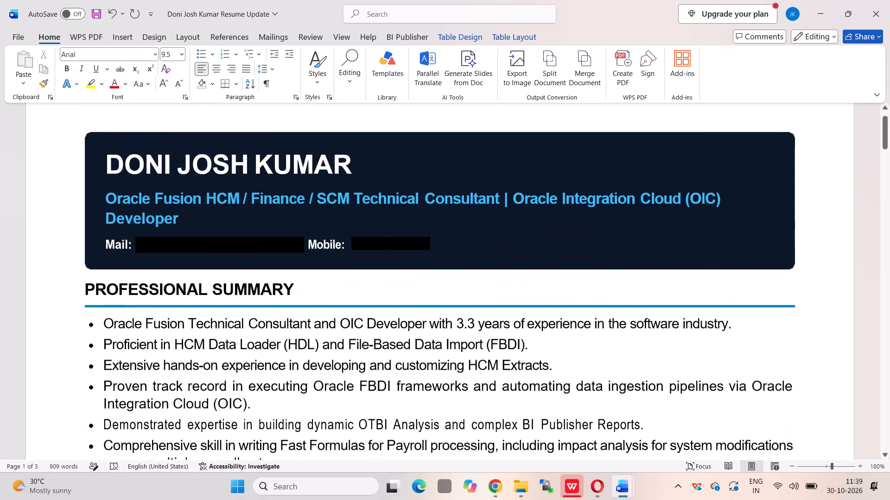
pyautogui.scroll(-2, 540, 310)
pyautogui.scroll(1, 540, 310)
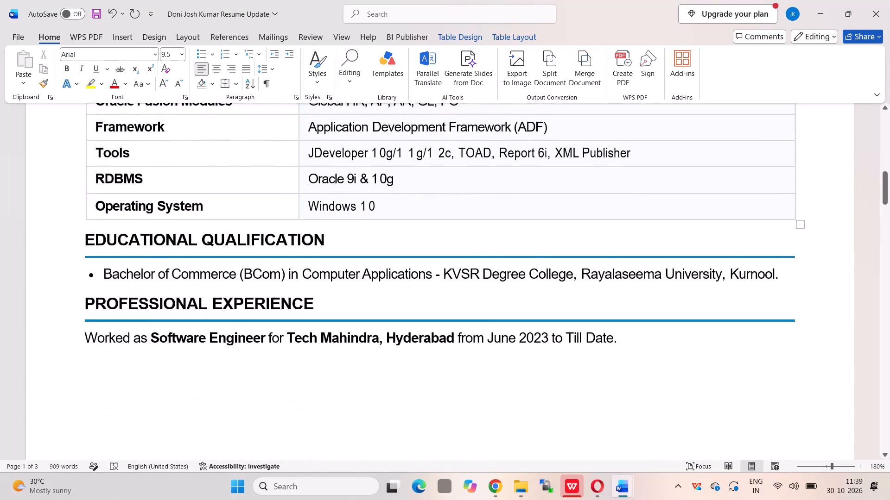
pyautogui.scroll(1, 540, 310)
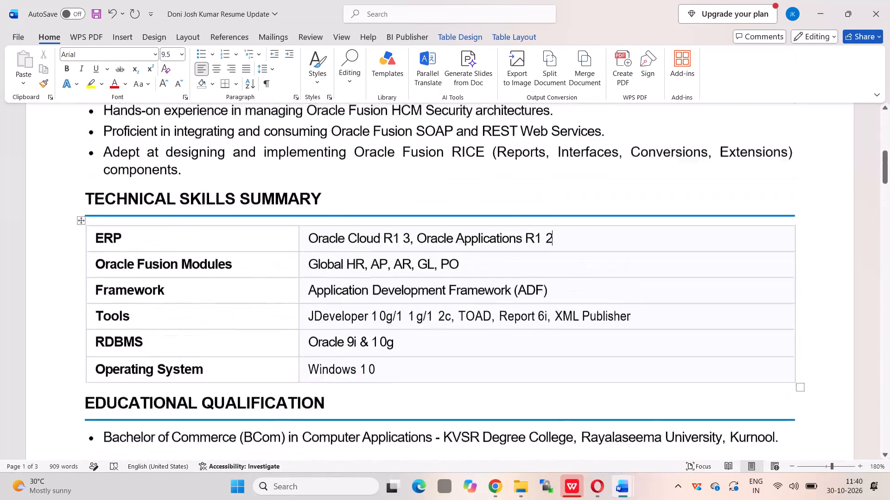
pyautogui.scroll(1, 540, 310)
pyautogui.hscroll(1, 540, 310)
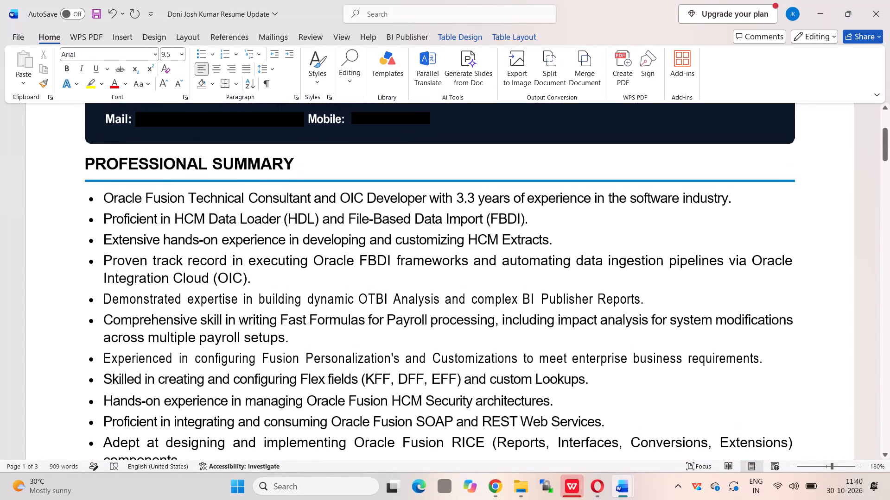
pyautogui.hscroll(1, 540, 310)
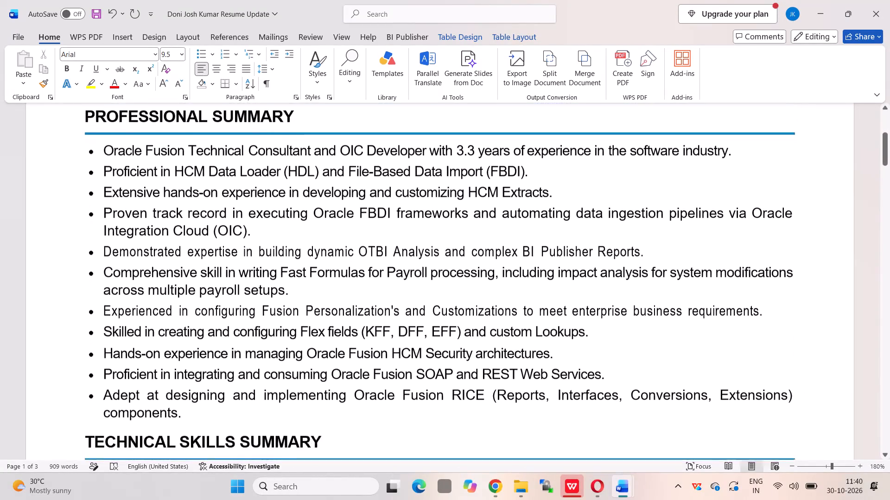
# Recheck the first page from the Professional Summary through the Technical Skills Summary, Educational Qualification and Professional Experience sections.
pyautogui.hscroll(1, 540, 310)
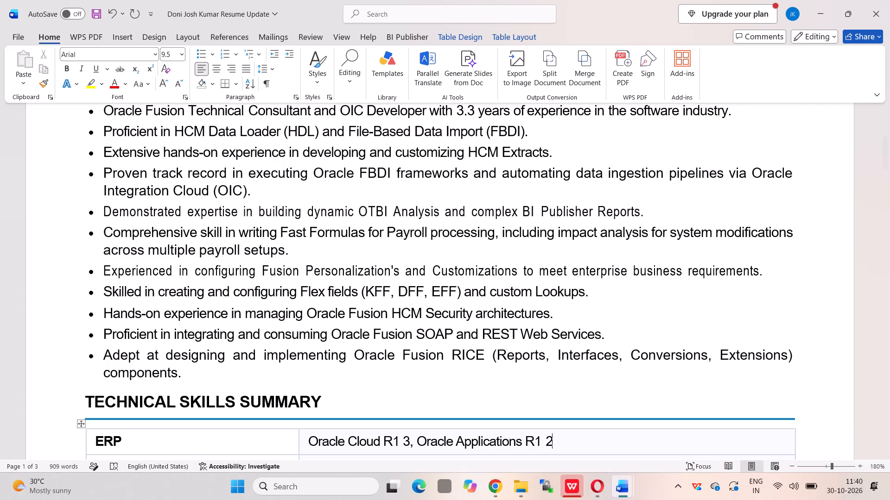
pyautogui.scroll(-3, 540, 310)
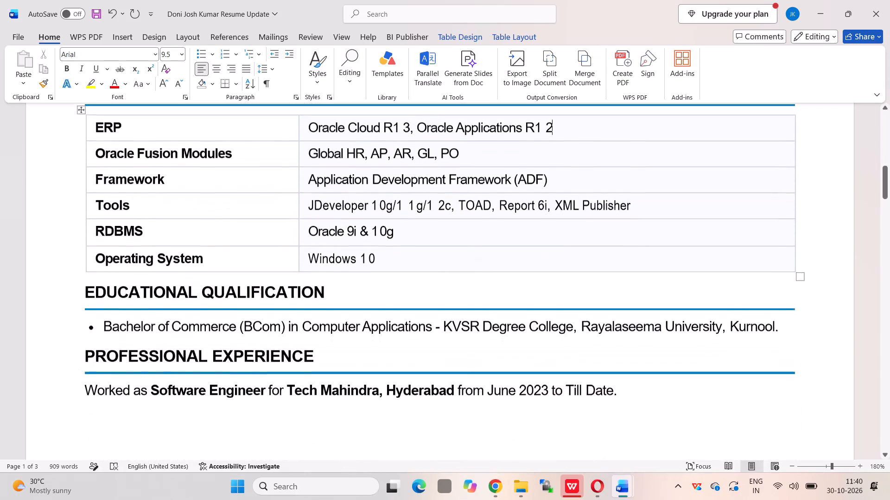
pyautogui.scroll(-1, 540, 310)
pyautogui.scroll(1, 540, 310)
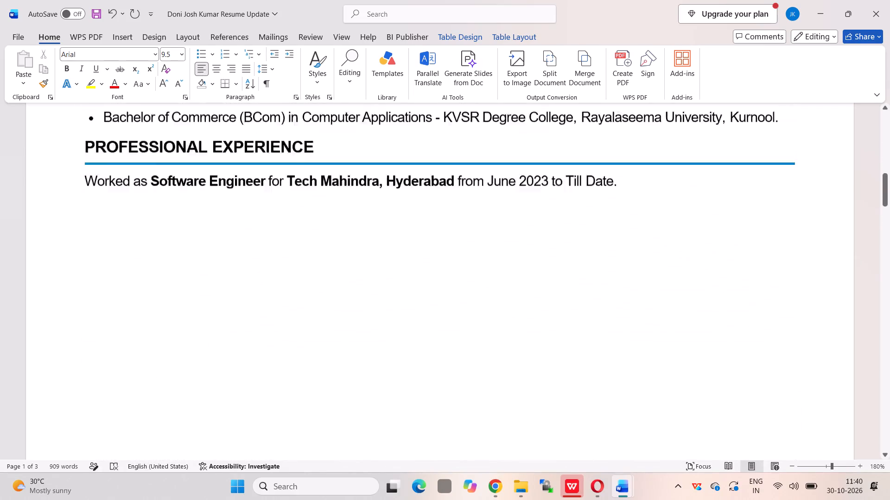
pyautogui.scroll(3, 540, 310)
pyautogui.scroll(-1, 540, 310)
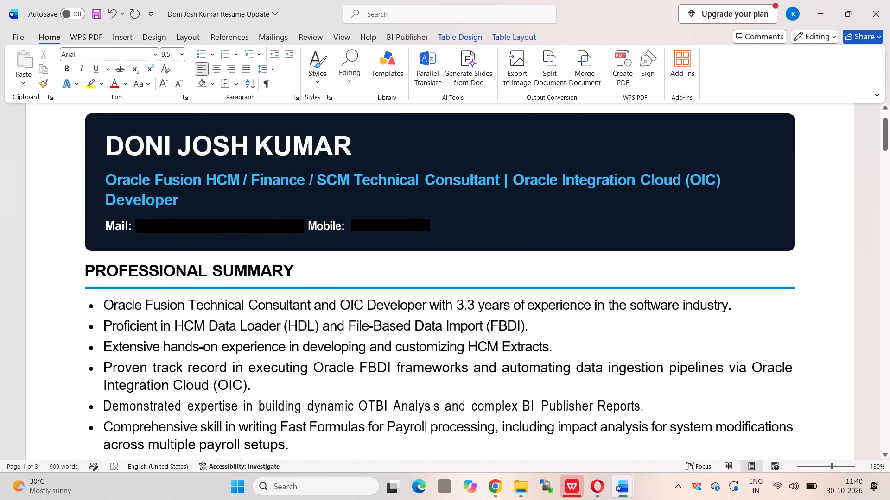
pyautogui.scroll(-3, 540, 310)
pyautogui.scroll(1, 540, 310)
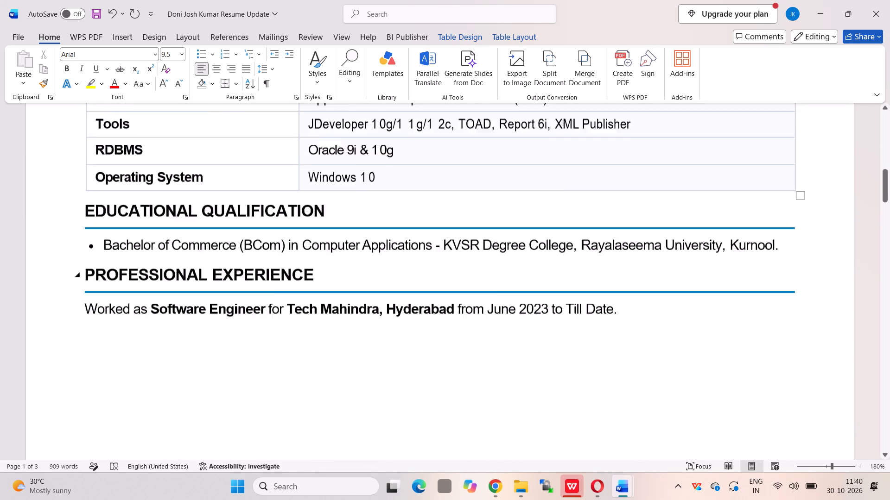
pyautogui.scroll(1, 540, 310)
pyautogui.scroll(-4, 540, 310)
# Review the Project Details from Project #3 to Project #1, including each project's Duration and responsibilities.
pyautogui.scroll(-1, 540, 310)
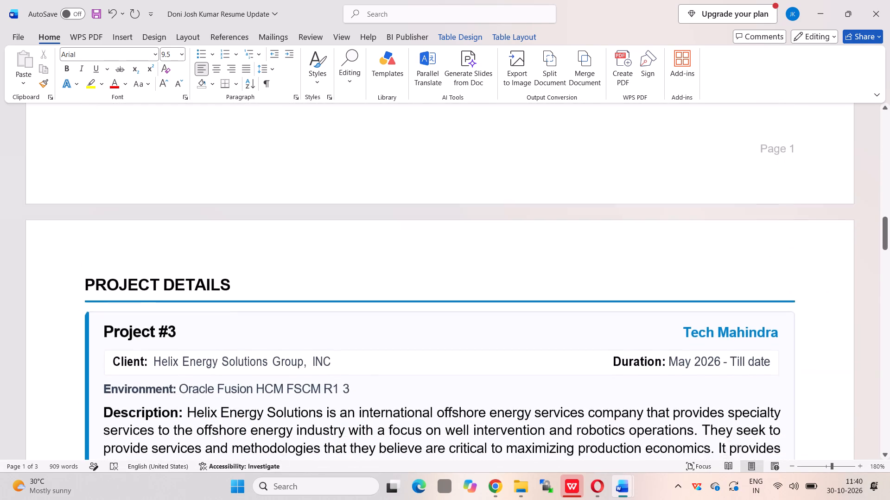
pyautogui.scroll(-2, 540, 310)
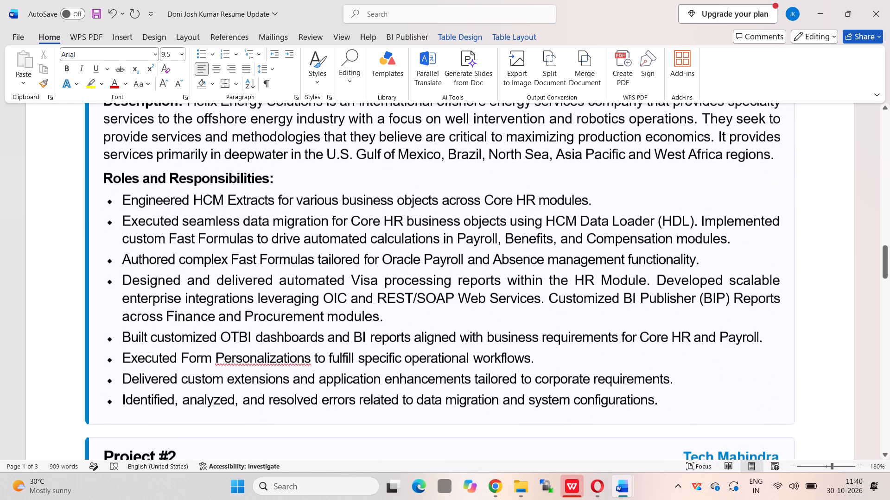
pyautogui.scroll(-8, 540, 310)
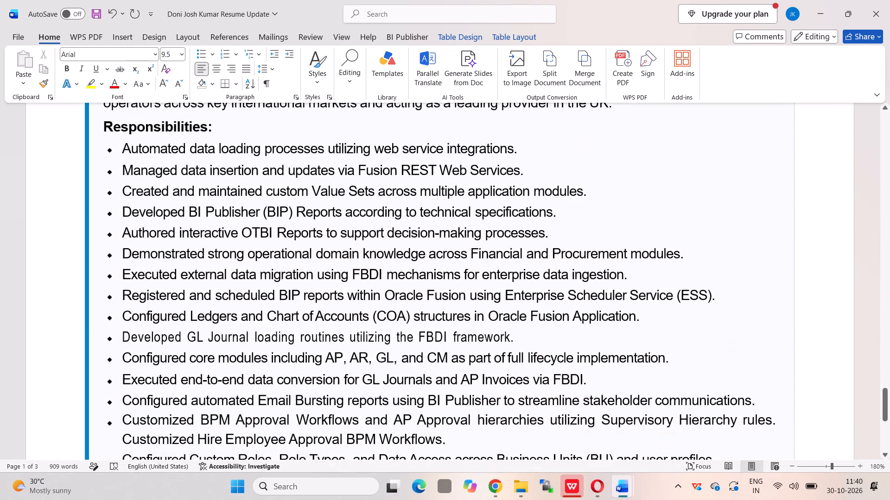
pyautogui.scroll(-5, 540, 310)
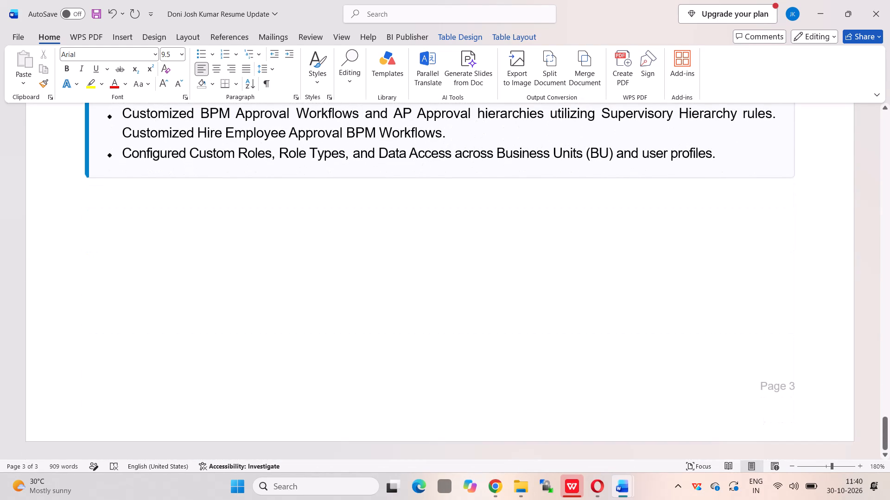
pyautogui.scroll(-3, 267, 160)
pyautogui.scroll(3, 267, 160)
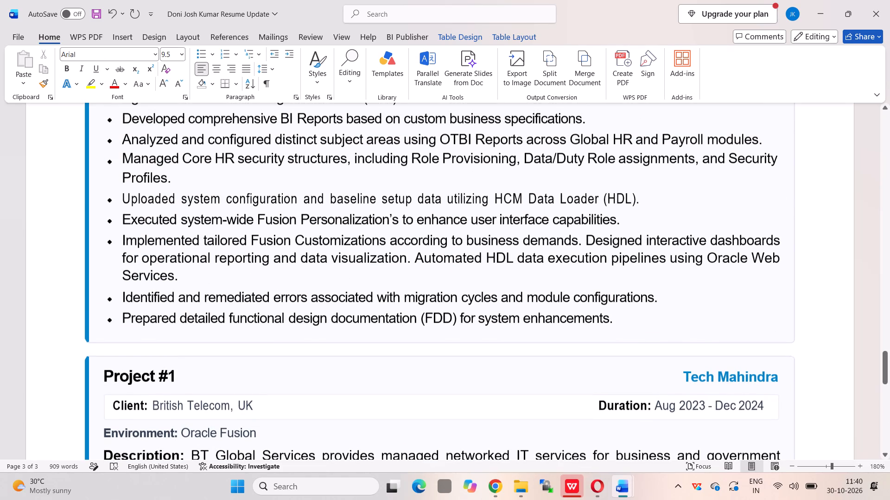
# Start saving a copy of the resume in the Downloads folder, using the candidate's name with the surname last as the file name.
pyautogui.click(12, 37)
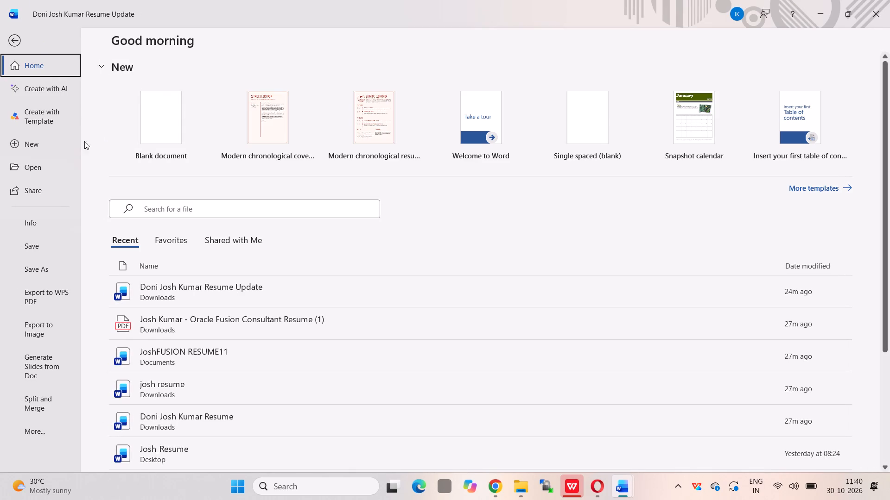
pyautogui.click(46, 267)
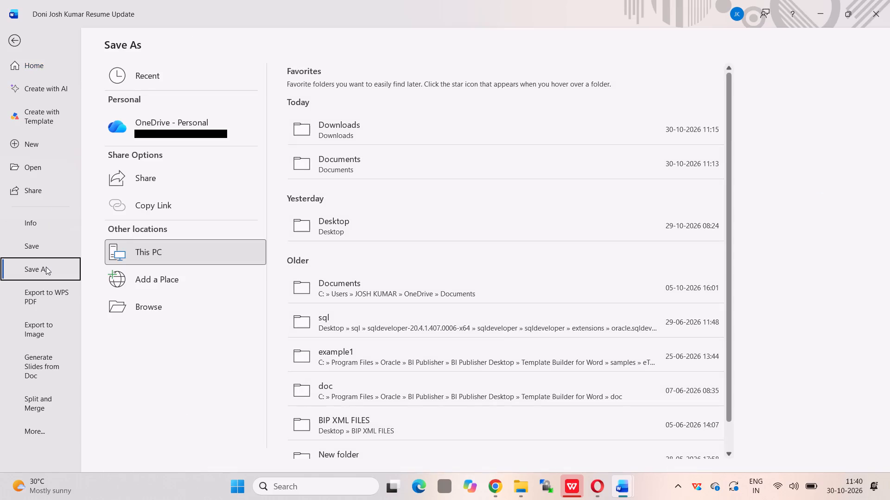
pyautogui.click(203, 311)
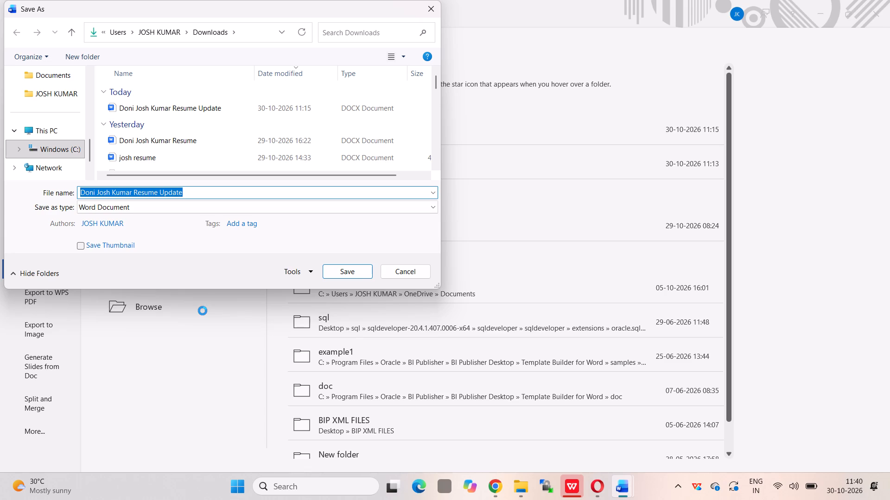
pyautogui.press('BackSpace')
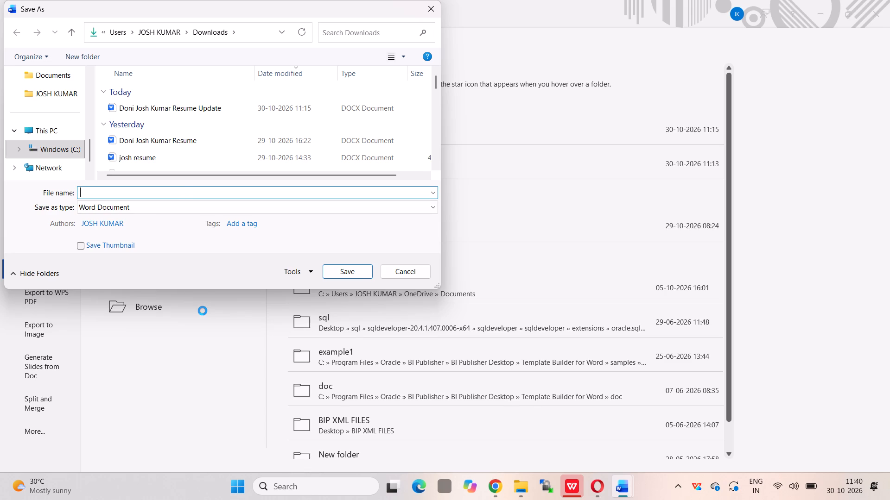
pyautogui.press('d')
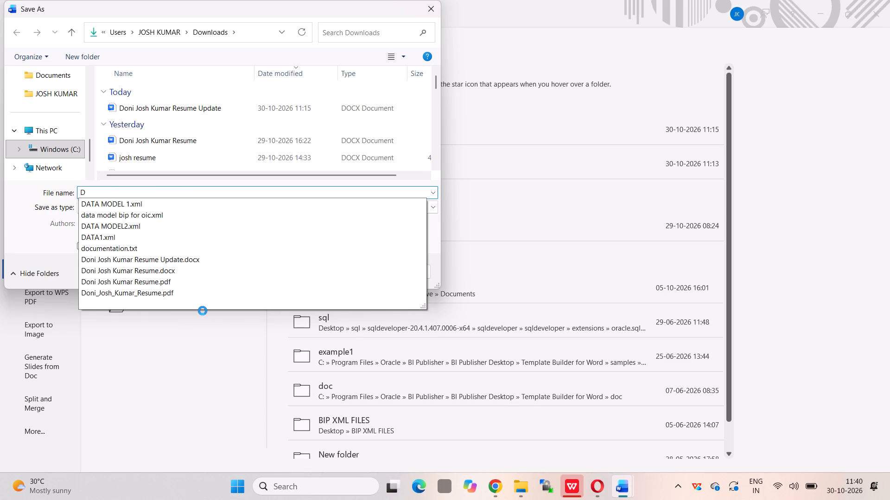
pyautogui.press('BackSpace')
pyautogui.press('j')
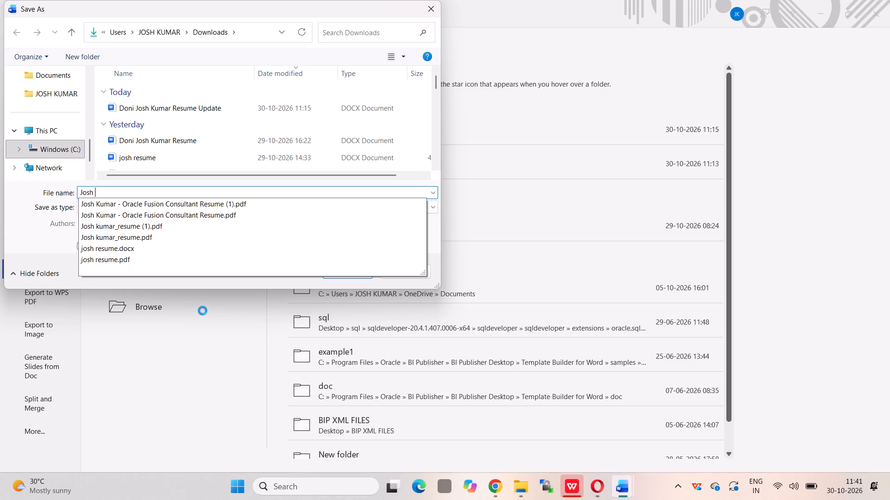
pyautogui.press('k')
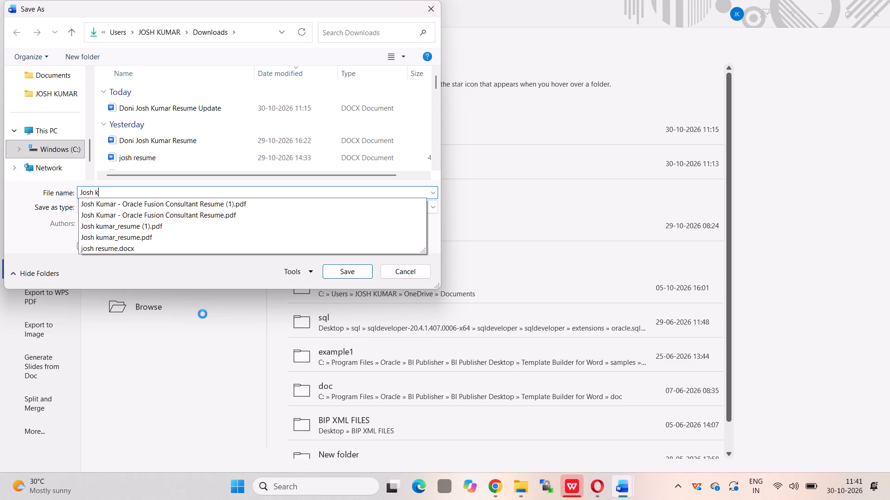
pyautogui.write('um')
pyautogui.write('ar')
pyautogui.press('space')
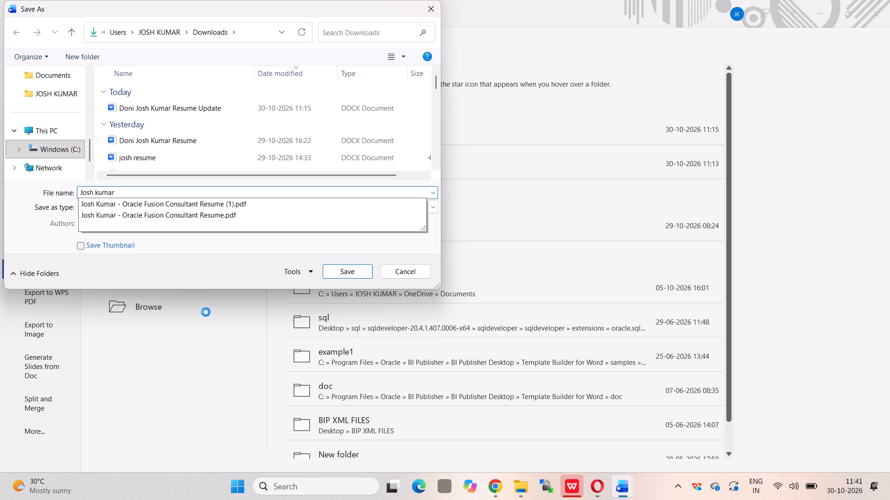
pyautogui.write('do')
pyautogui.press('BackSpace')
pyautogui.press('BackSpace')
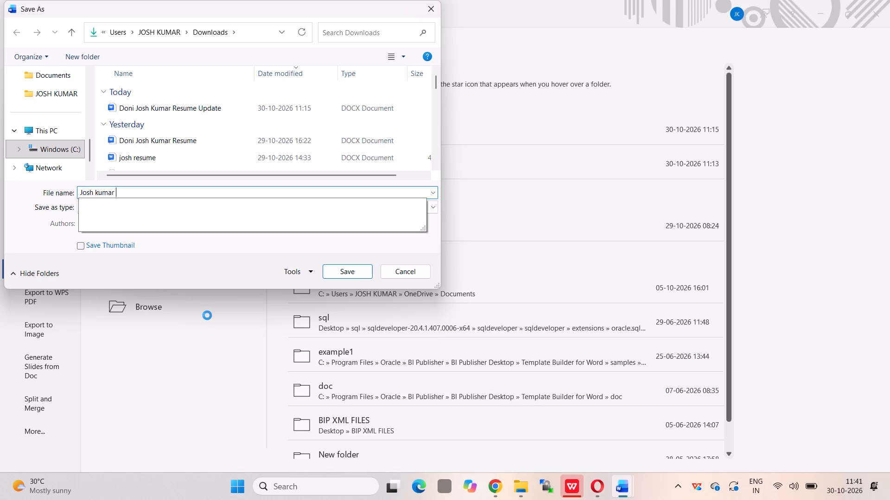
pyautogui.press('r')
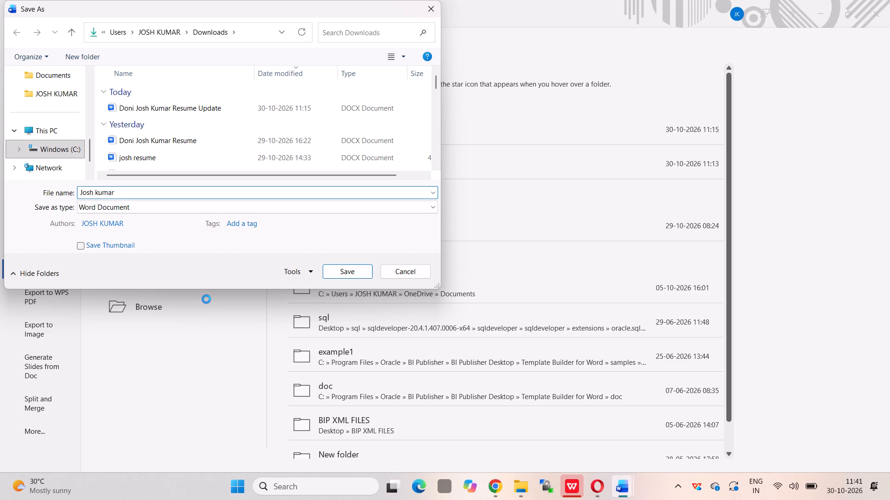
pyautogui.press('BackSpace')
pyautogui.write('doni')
# Save the copy as a PDF with "resume" added to the end of the file name, and dismiss the app chooser.
pyautogui.click(284, 206)
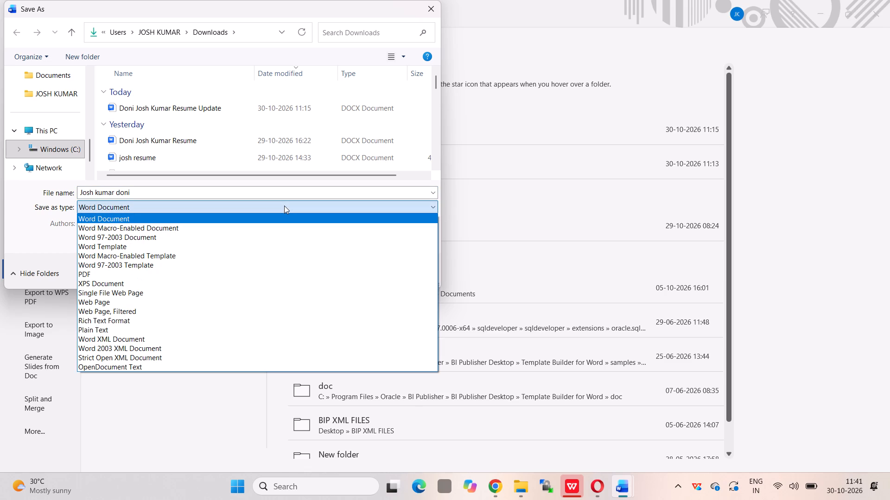
pyautogui.click(201, 274)
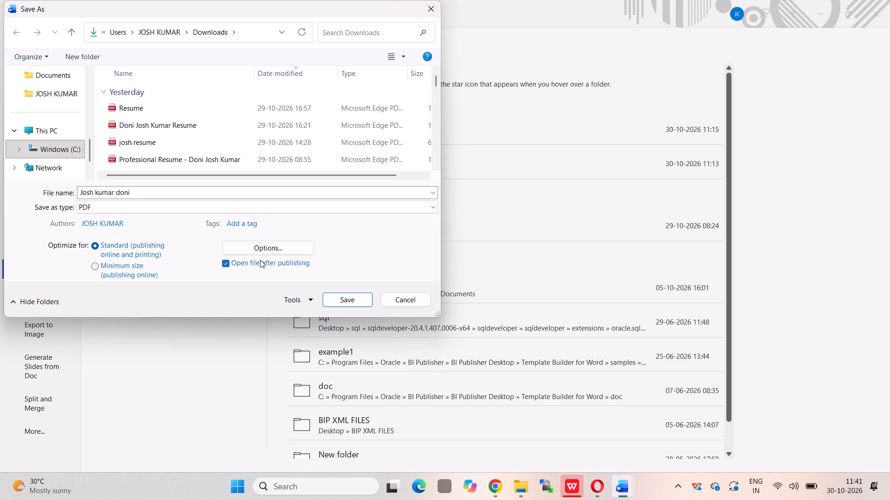
pyautogui.click(148, 193)
pyautogui.click(148, 193)
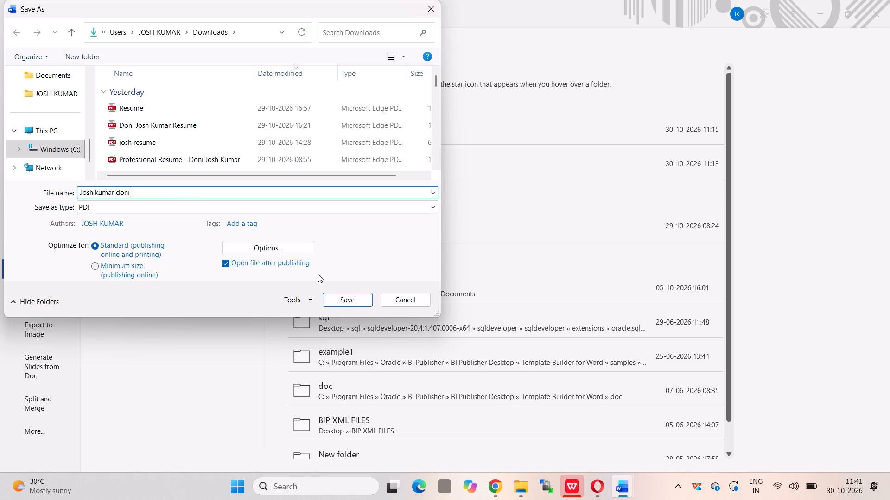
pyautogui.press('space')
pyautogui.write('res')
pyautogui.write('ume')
pyautogui.click(353, 303)
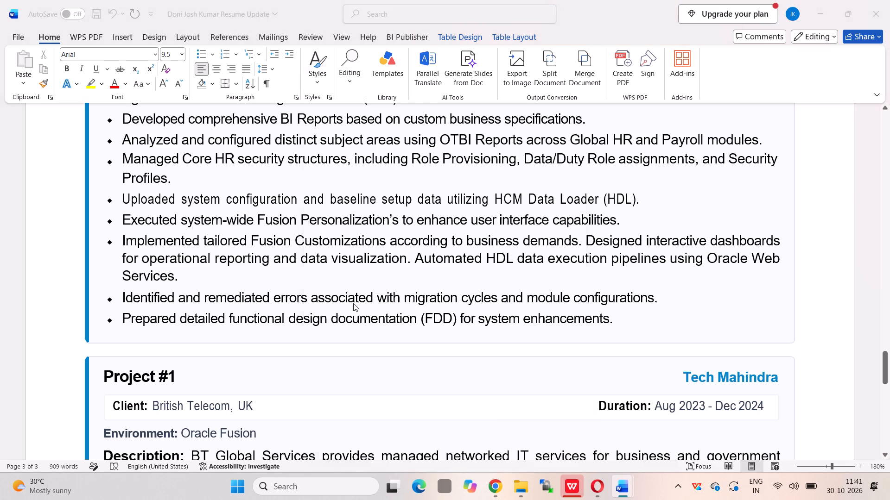
pyautogui.click(184, 249)
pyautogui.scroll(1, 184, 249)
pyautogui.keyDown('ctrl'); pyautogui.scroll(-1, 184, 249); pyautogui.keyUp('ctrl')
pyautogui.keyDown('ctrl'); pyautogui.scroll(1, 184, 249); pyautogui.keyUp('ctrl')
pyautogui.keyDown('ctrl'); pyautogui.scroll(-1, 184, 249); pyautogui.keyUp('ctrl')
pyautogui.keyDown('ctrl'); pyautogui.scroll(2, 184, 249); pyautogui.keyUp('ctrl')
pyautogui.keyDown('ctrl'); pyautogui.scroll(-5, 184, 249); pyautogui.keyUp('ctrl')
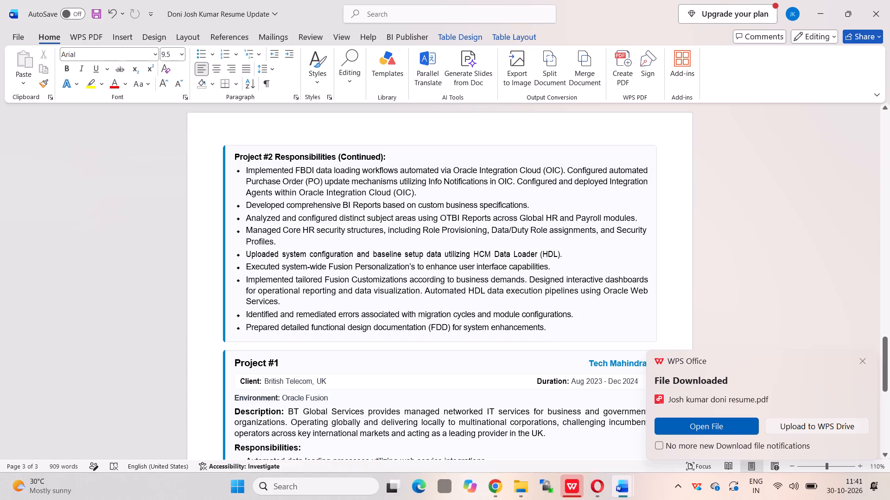
# Minimize the Word, Downloads folder and WPS Office windows to reach the desktop.
pyautogui.click(823, 7)
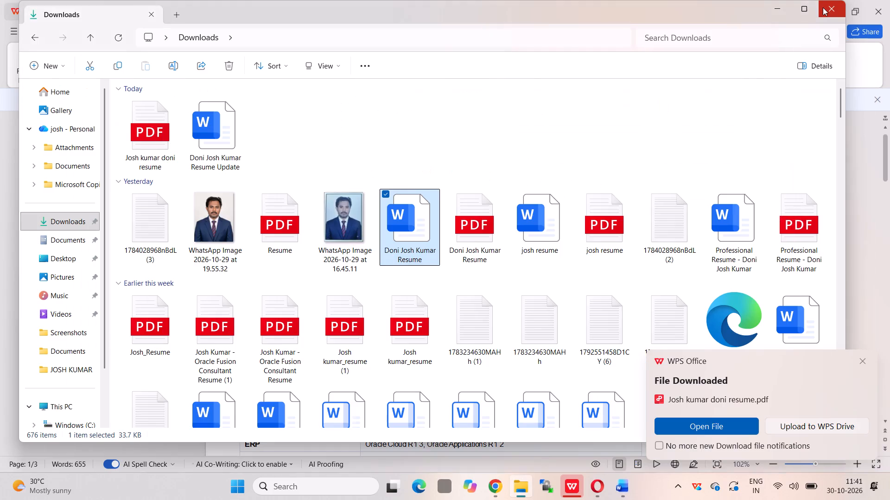
pyautogui.click(769, 5)
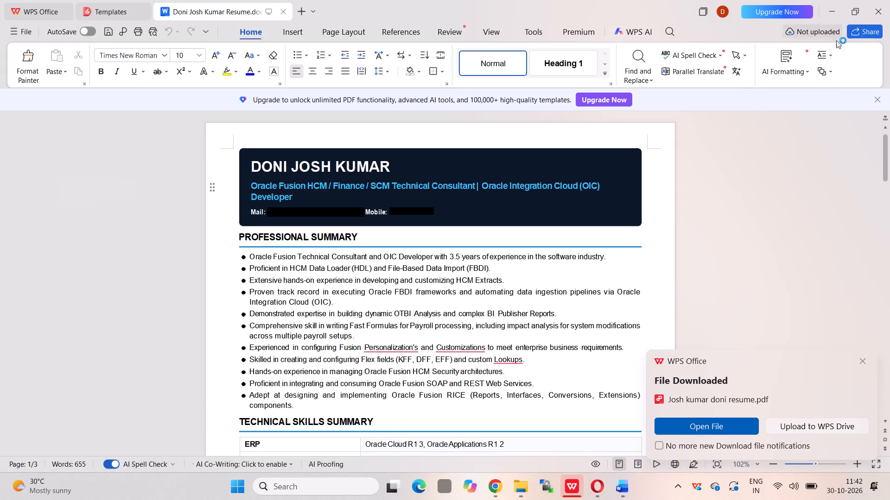
pyautogui.click(827, 12)
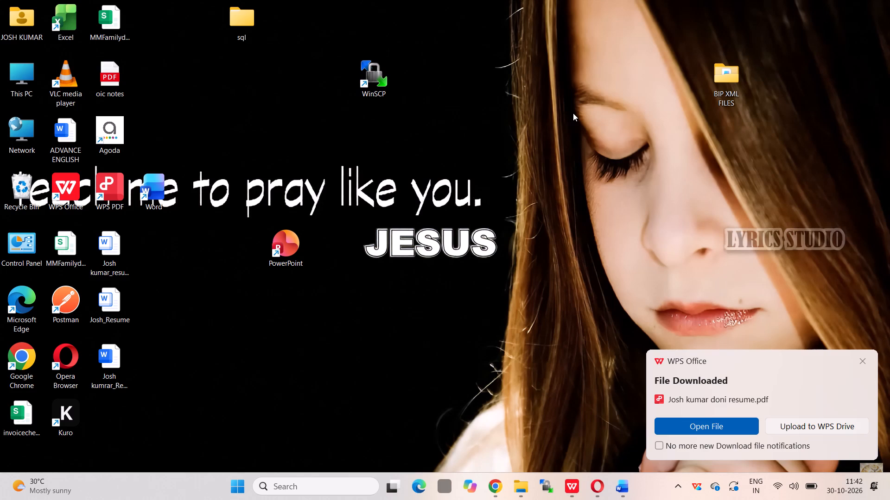
# Dismiss the WPS Office download notification and refresh the desktop.
pyautogui.rightClick(573, 113)
pyautogui.click(619, 159)
pyautogui.click(866, 364)
pyautogui.rightClick(636, 227)
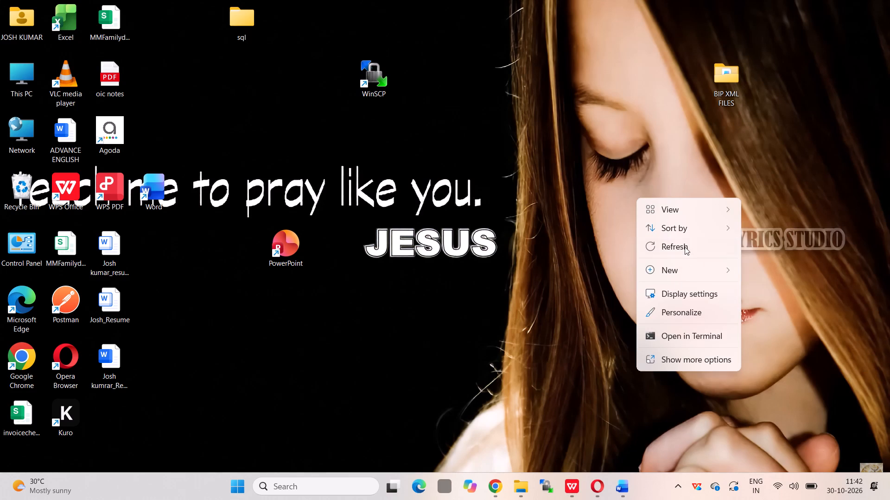
pyautogui.click(685, 247)
pyautogui.rightClick(685, 247)
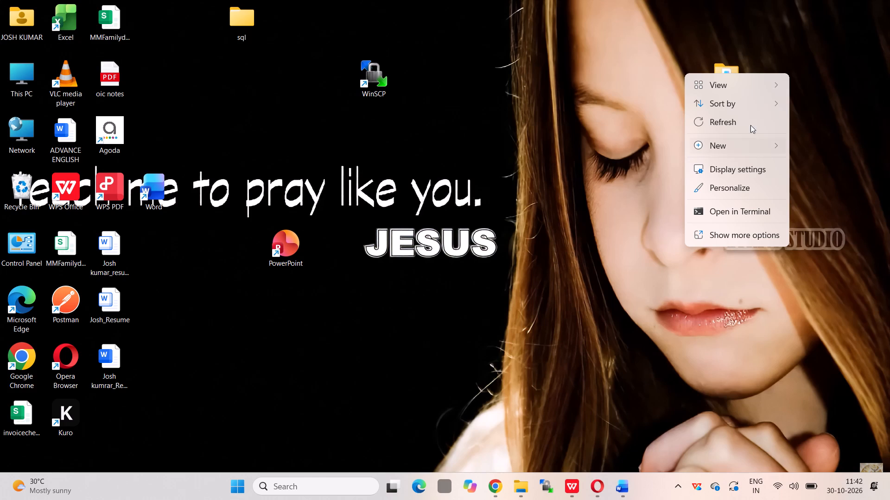
pyautogui.click(751, 119)
pyautogui.rightClick(889, 156)
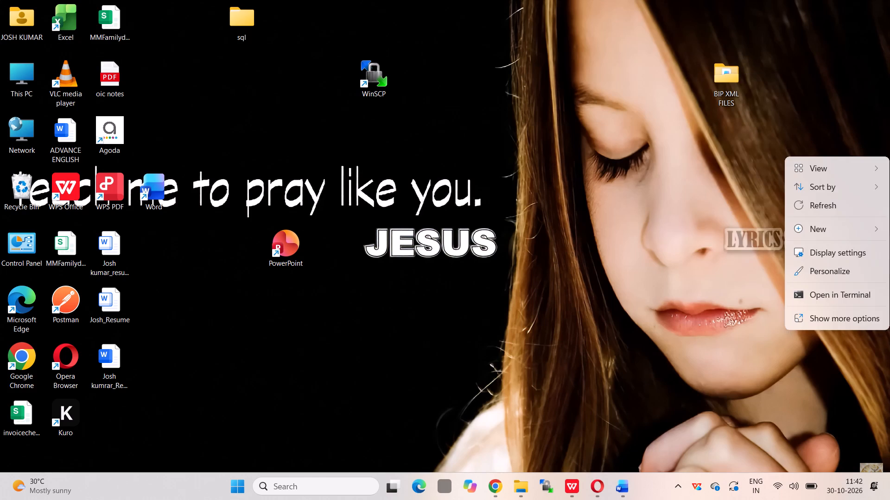
pyautogui.click(825, 212)
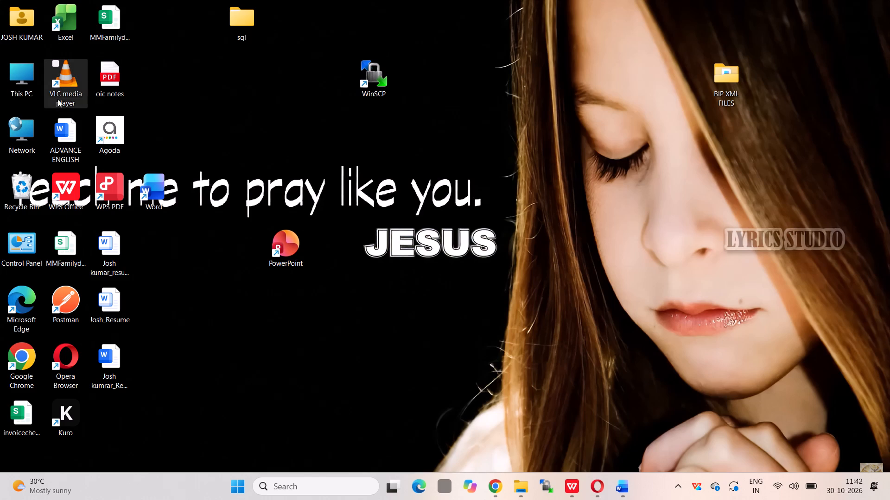
# Browse from the user folder on the desktop to Downloads and open today's resume PDF with WPS Office.
pyautogui.tripleClick(21, 25)
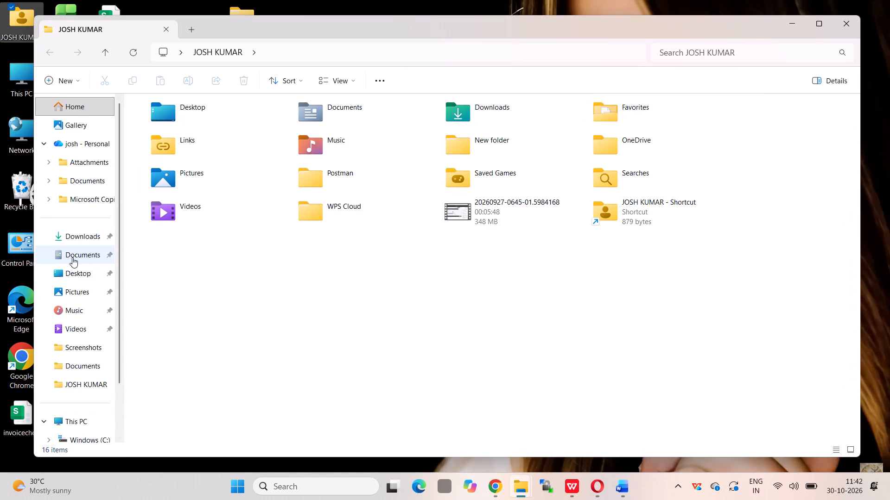
pyautogui.click(73, 257)
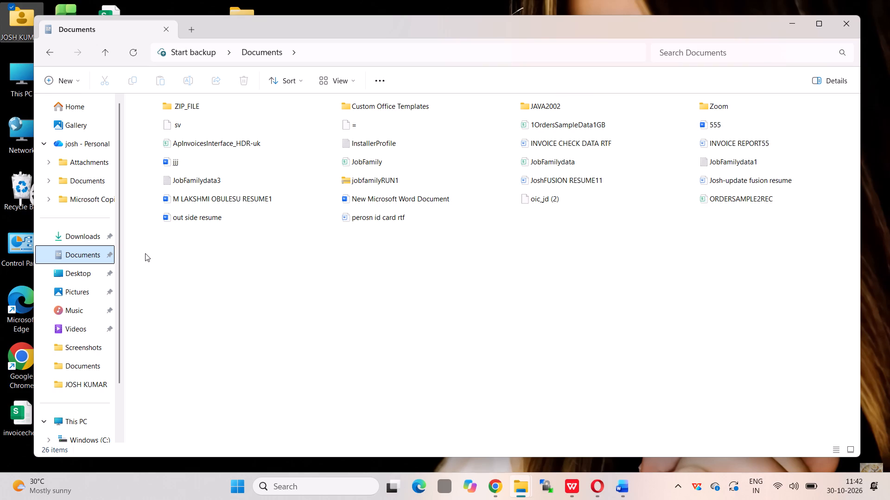
pyautogui.click(83, 231)
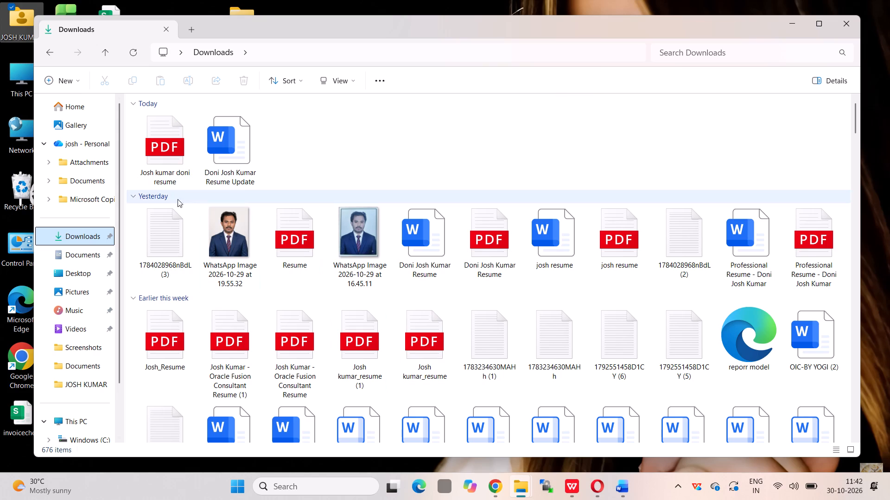
pyautogui.tripleClick(171, 163)
pyautogui.click(171, 163)
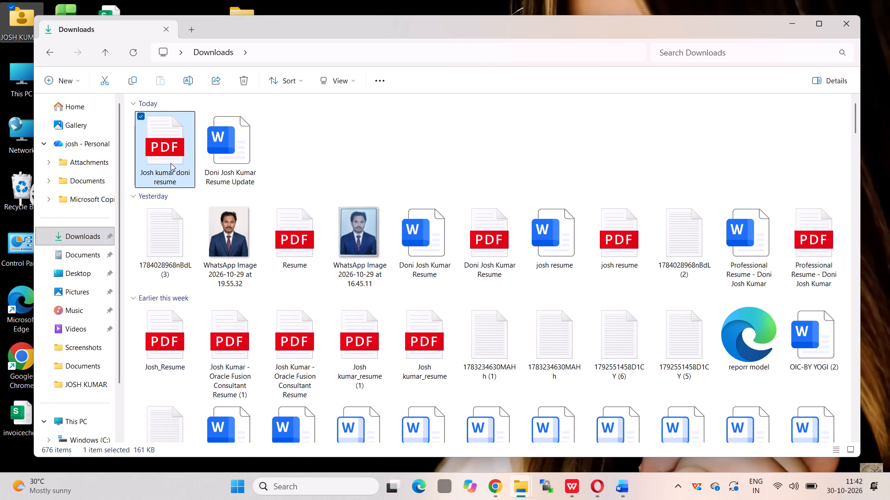
pyautogui.doubleClick(171, 163)
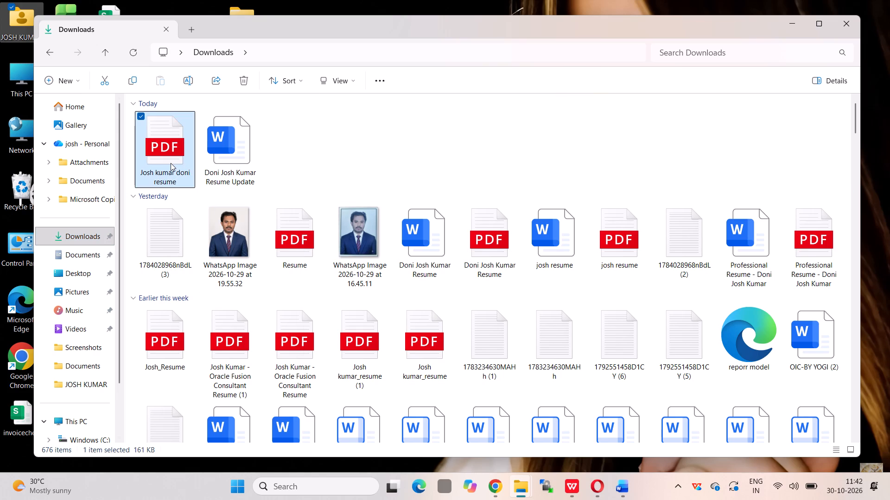
pyautogui.rightClick(171, 163)
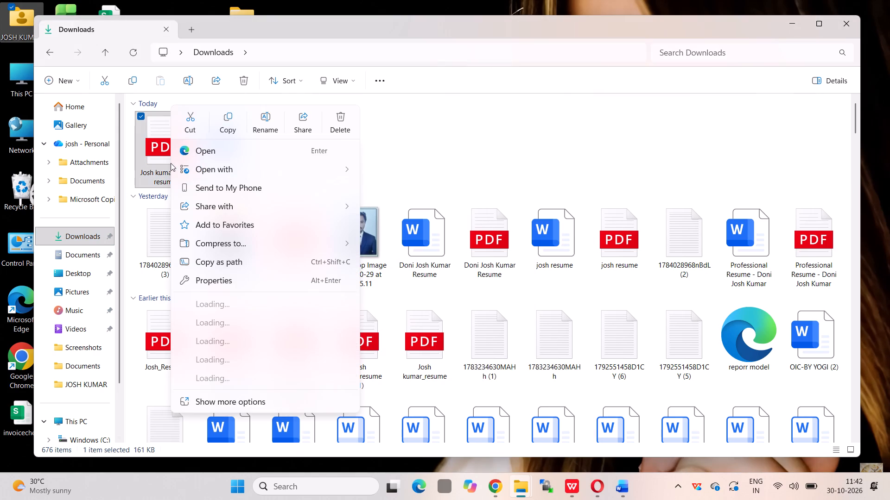
pyautogui.click(218, 168)
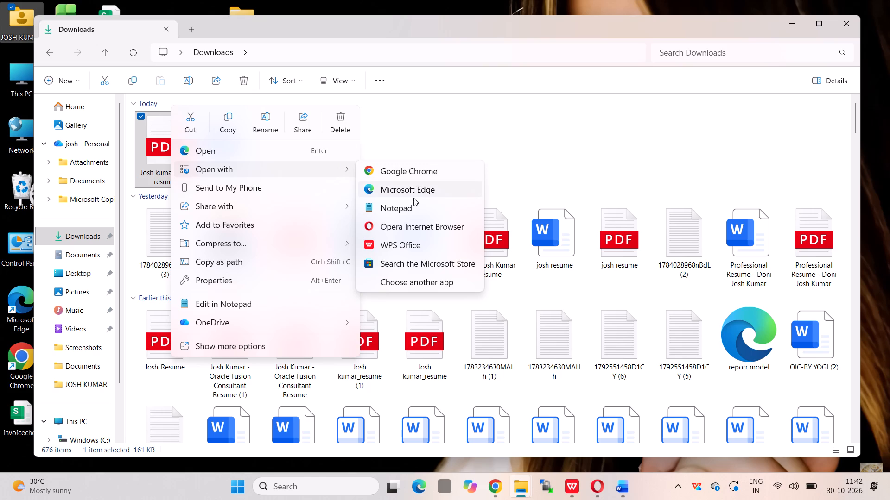
pyautogui.click(413, 245)
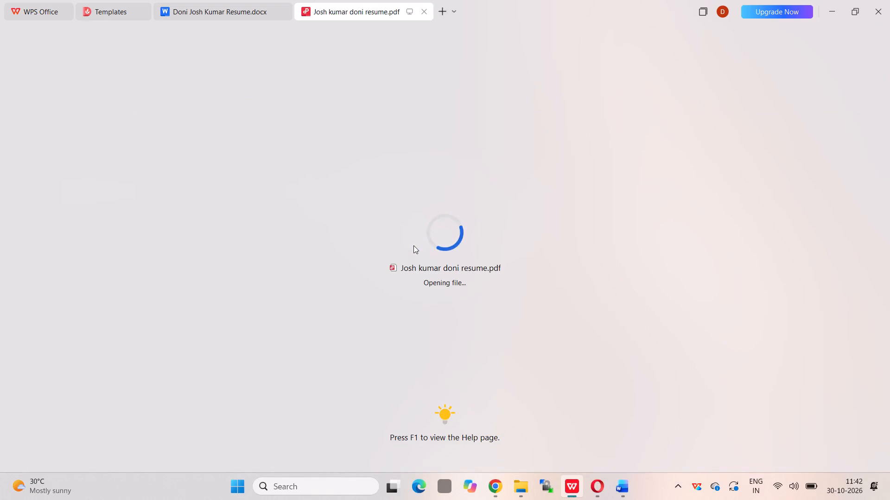
# Review page 1 of the resume PDF, including the professional summary, technical skills table and educational qualification.
pyautogui.keyDown('ctrl'); pyautogui.scroll(1, 502, 208); pyautogui.keyUp('ctrl')
pyautogui.scroll(-1, 502, 208)
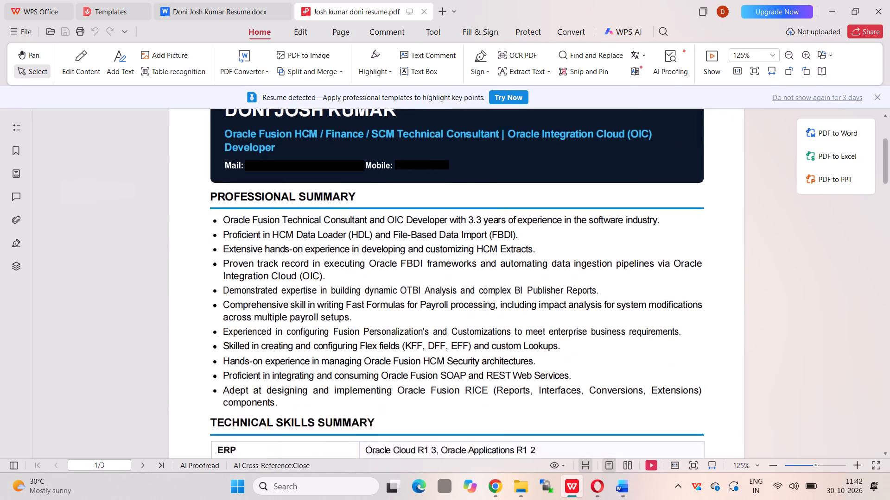
pyautogui.scroll(-2, 502, 208)
pyautogui.hscroll(1, 502, 208)
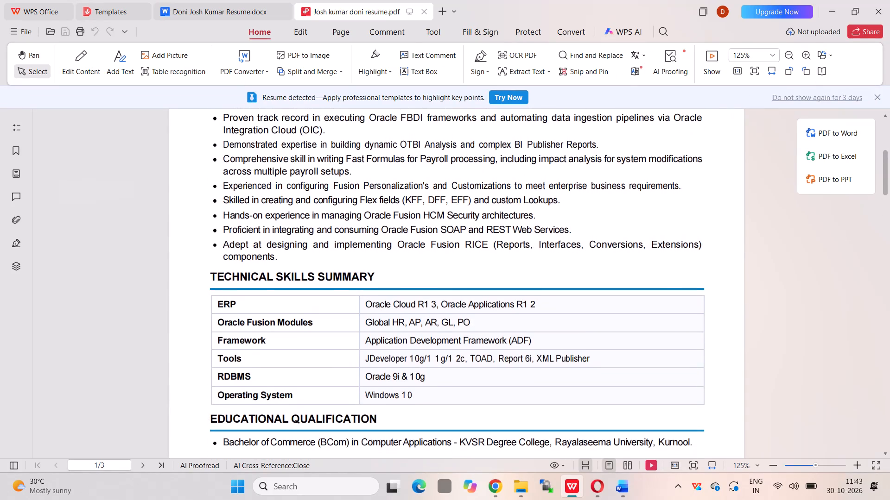
pyautogui.hscroll(3, 502, 208)
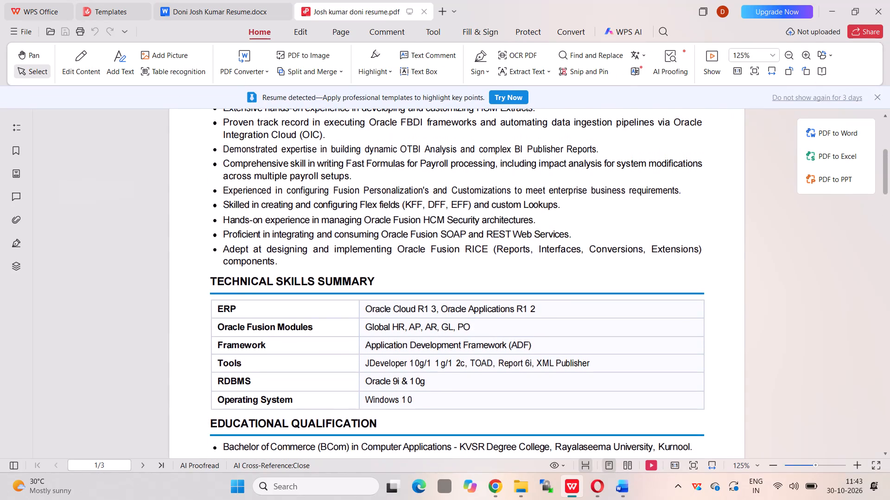
pyautogui.hscroll(2, 502, 208)
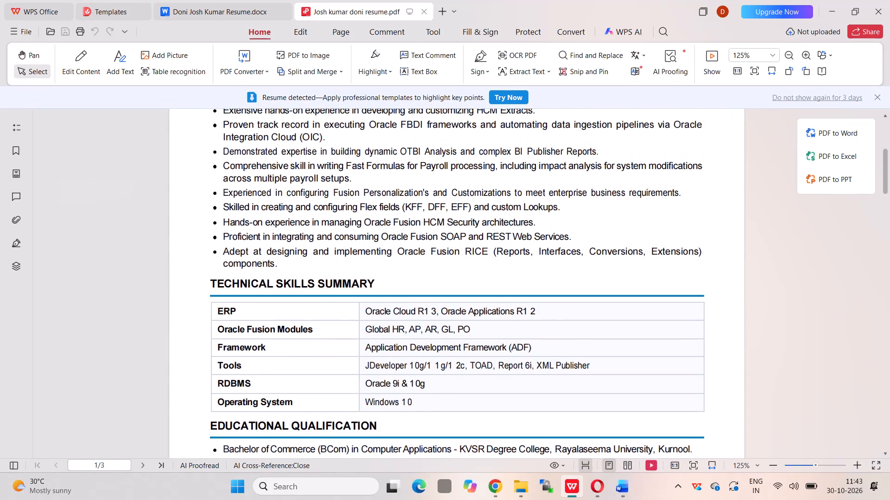
pyautogui.hscroll(1, 502, 208)
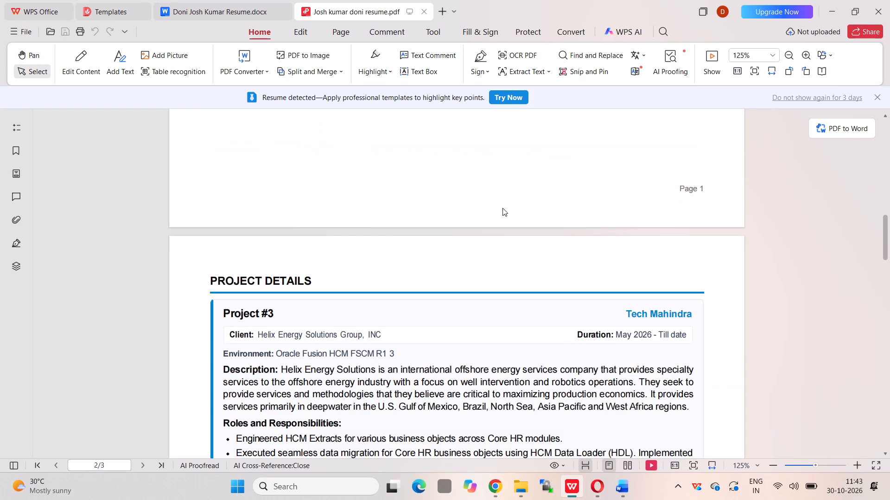
# Review the Project Details on pages 2 and 3 of the PDF, and return through the document to the header on page 1.
pyautogui.scroll(-2, 502, 208)
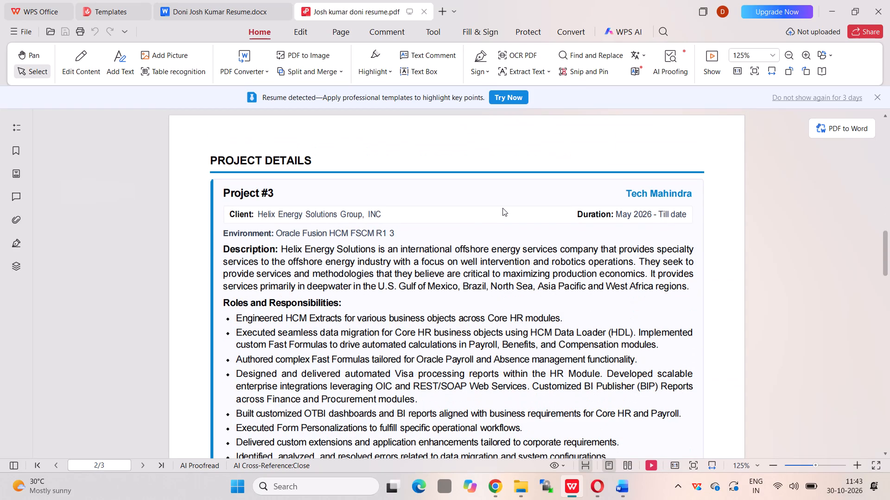
pyautogui.scroll(-1, 502, 208)
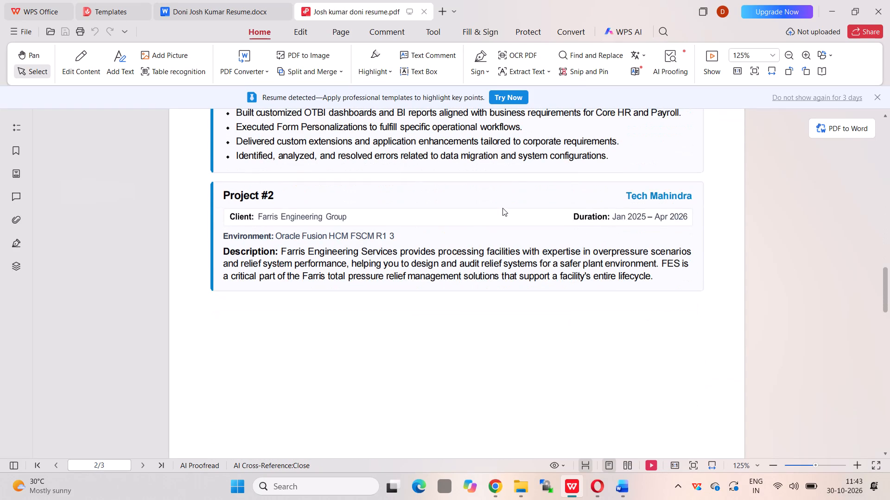
pyautogui.scroll(-12, 502, 208)
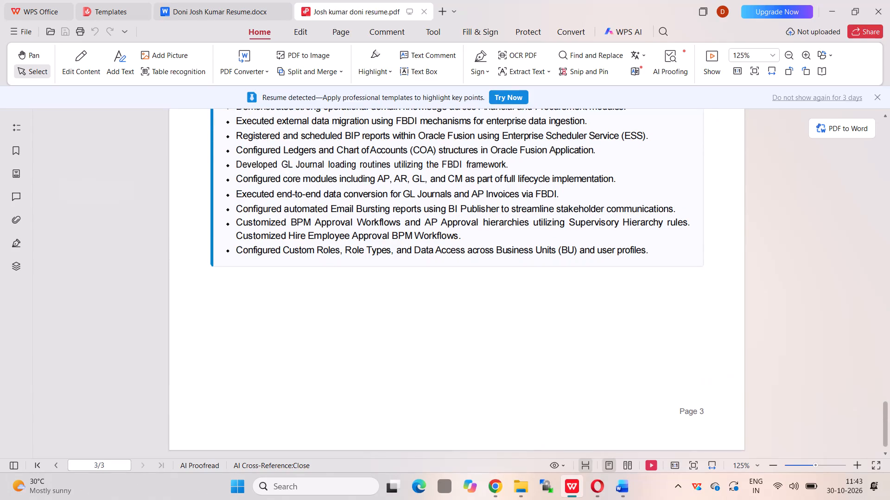
pyautogui.scroll(-7, 502, 208)
pyautogui.hscroll(1, 502, 208)
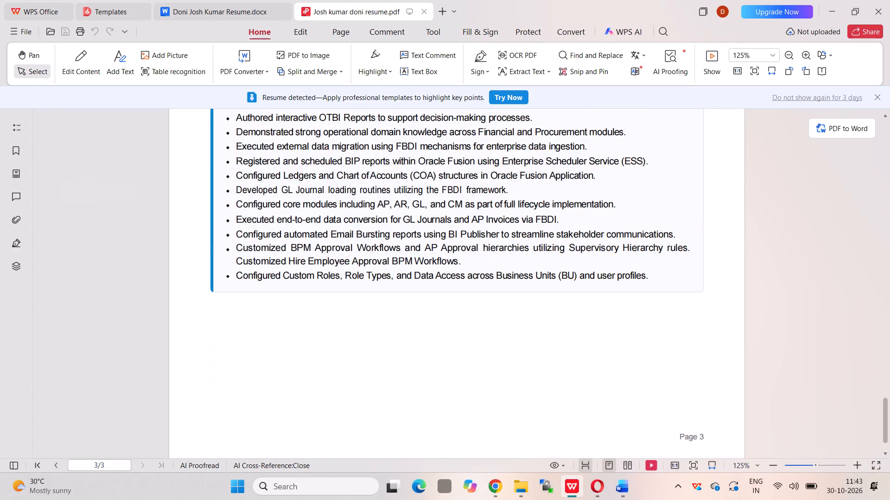
pyautogui.hscroll(1, 502, 208)
pyautogui.scroll(2, 502, 208)
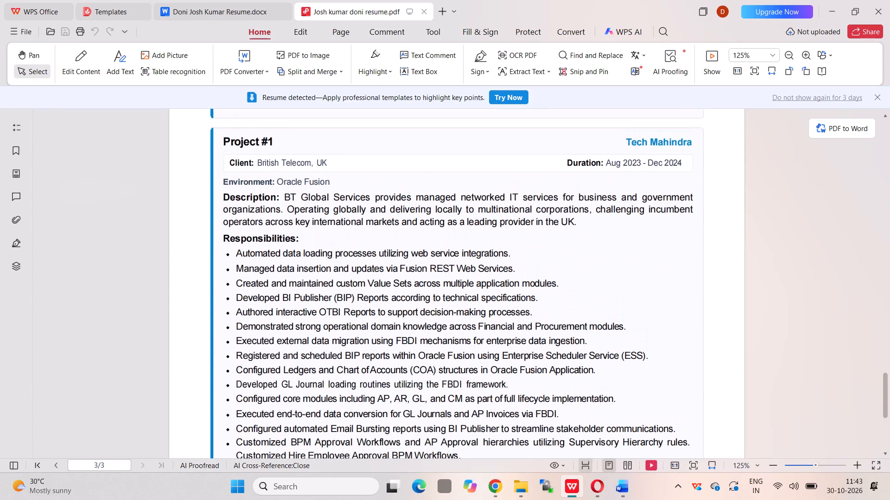
pyautogui.scroll(6, 502, 208)
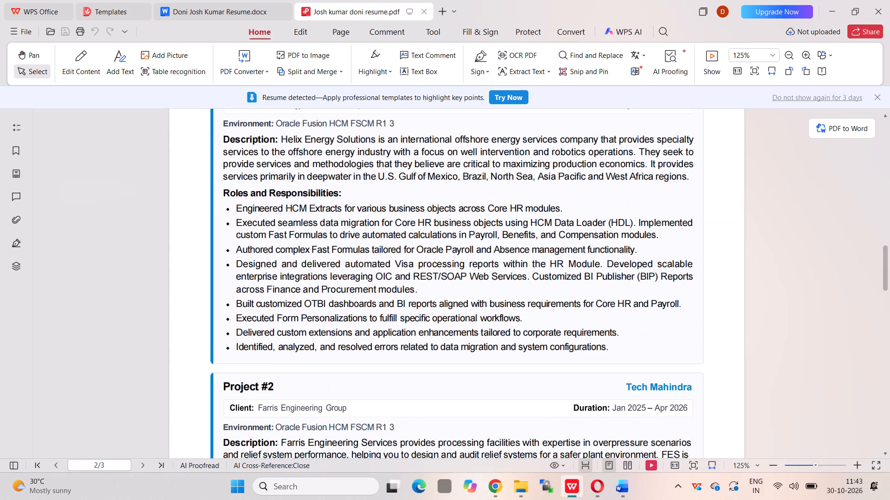
pyautogui.scroll(5, 502, 208)
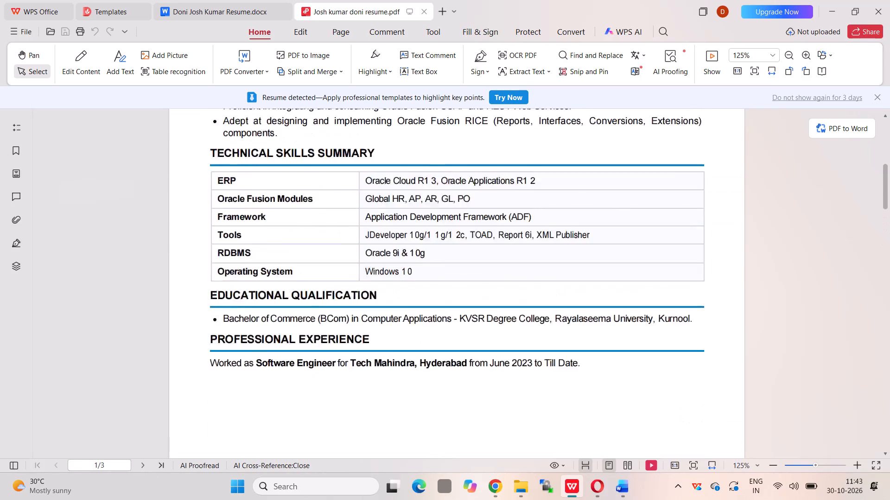
pyautogui.scroll(9, 502, 208)
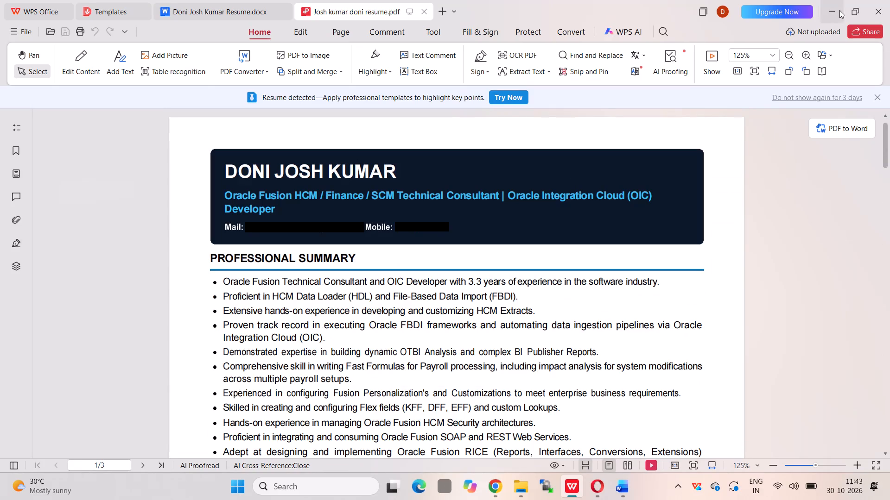
# Minimize WPS Office and close the Downloads folder window to return to the desktop.
pyautogui.click(839, 10)
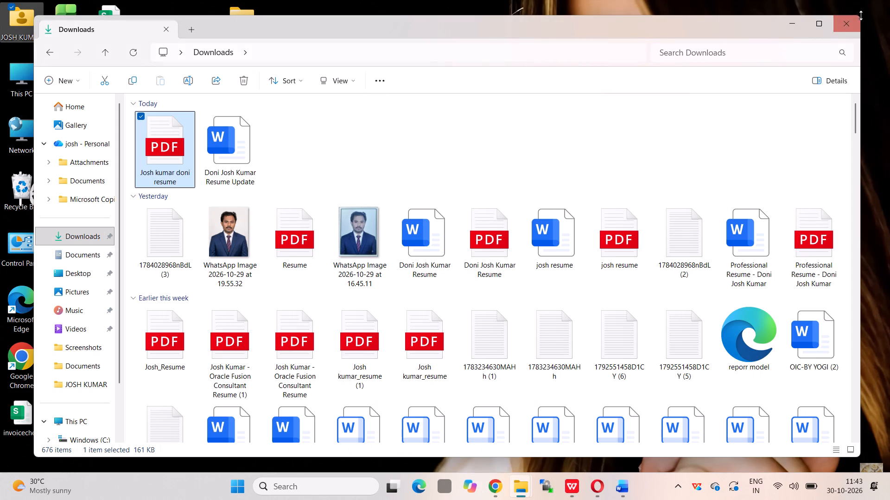
pyautogui.click(851, 20)
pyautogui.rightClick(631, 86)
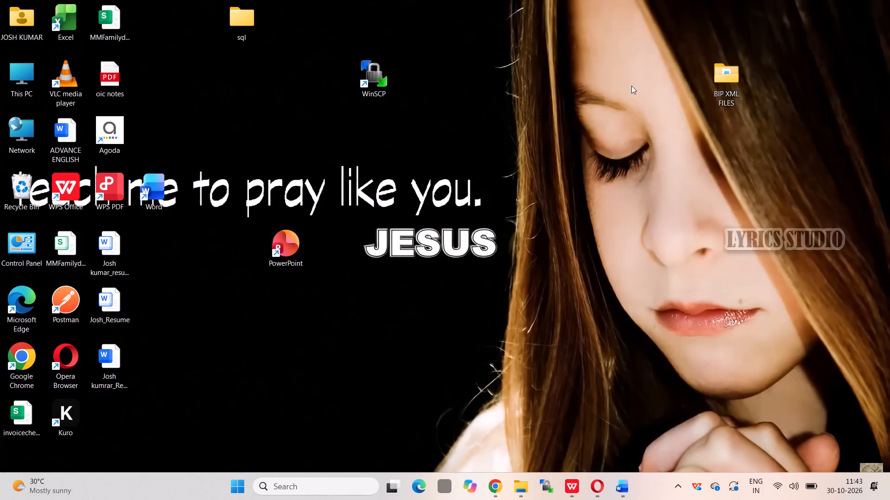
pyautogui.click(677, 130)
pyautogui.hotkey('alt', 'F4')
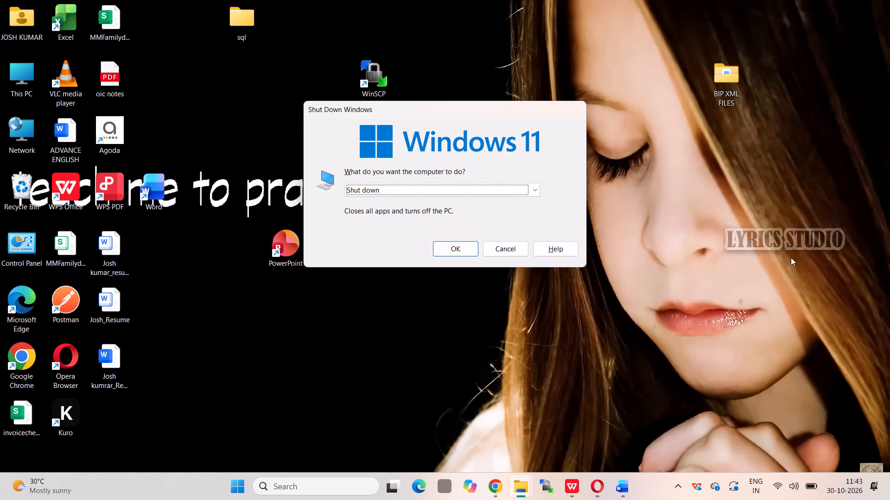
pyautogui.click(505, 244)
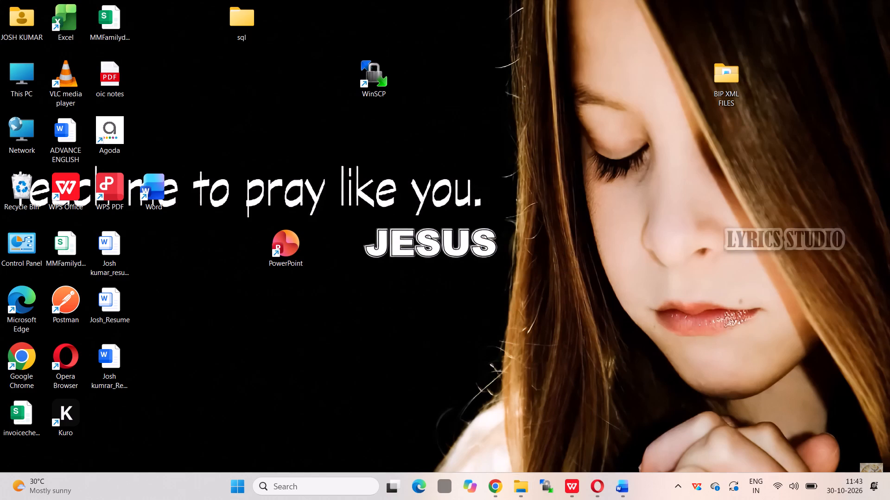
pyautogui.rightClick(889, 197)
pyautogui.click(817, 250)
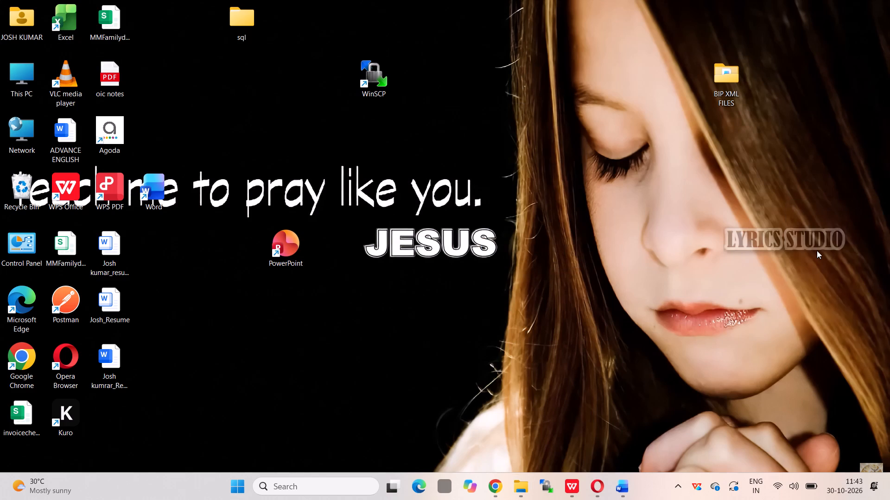
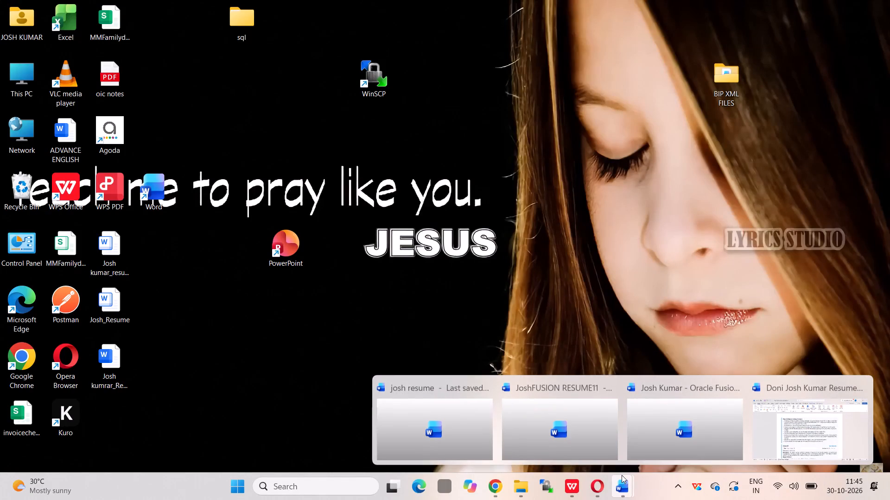
# Close all four open Word resume documents, including the Oracle Fusion Consultant Resume (1) copy in Protected View.
pyautogui.click(605, 382)
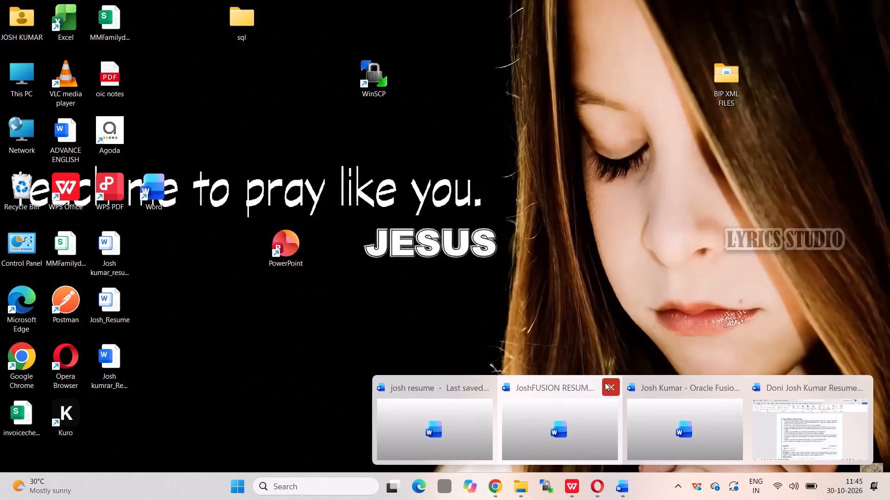
pyautogui.click(605, 382)
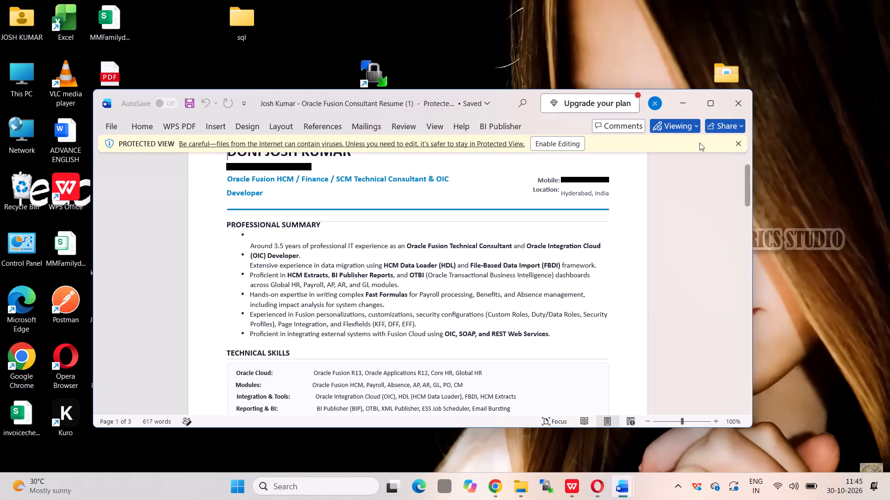
pyautogui.click(742, 107)
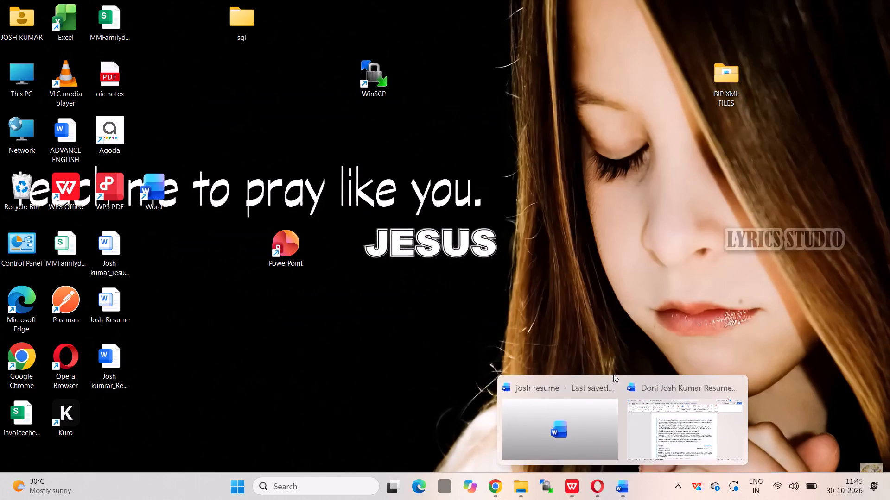
pyautogui.click(607, 390)
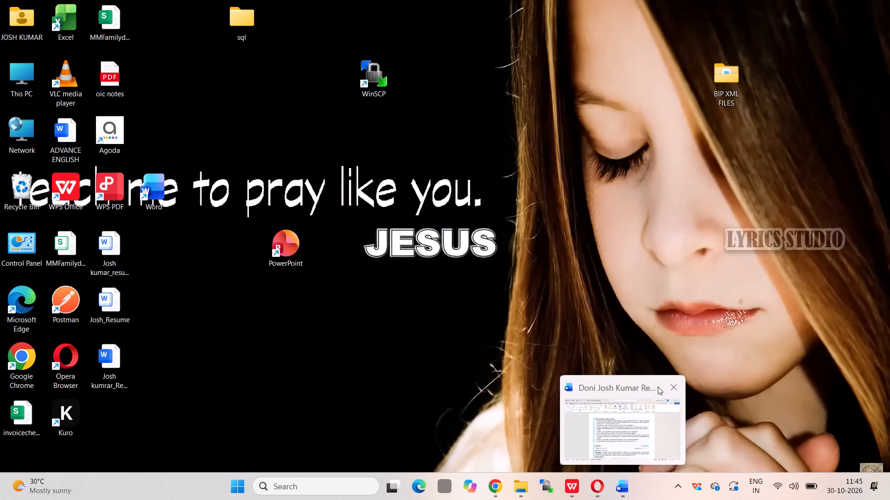
pyautogui.click(673, 386)
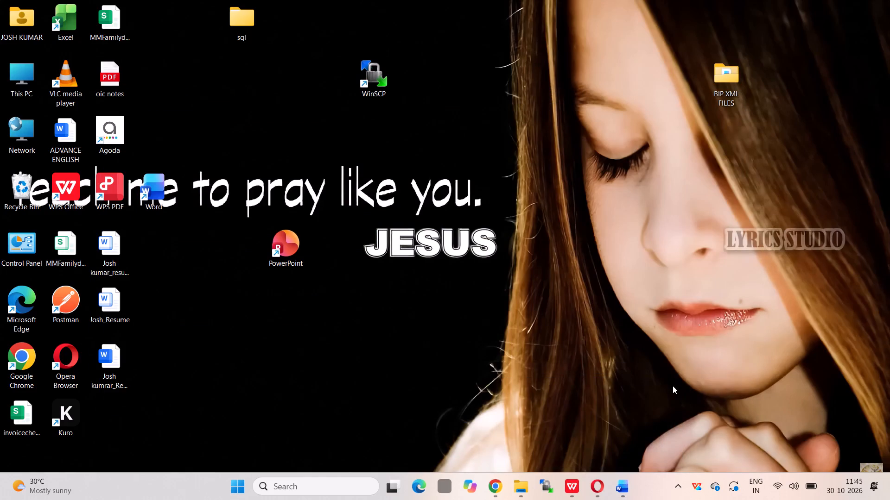
# Refresh the desktop twice.
pyautogui.rightClick(889, 143)
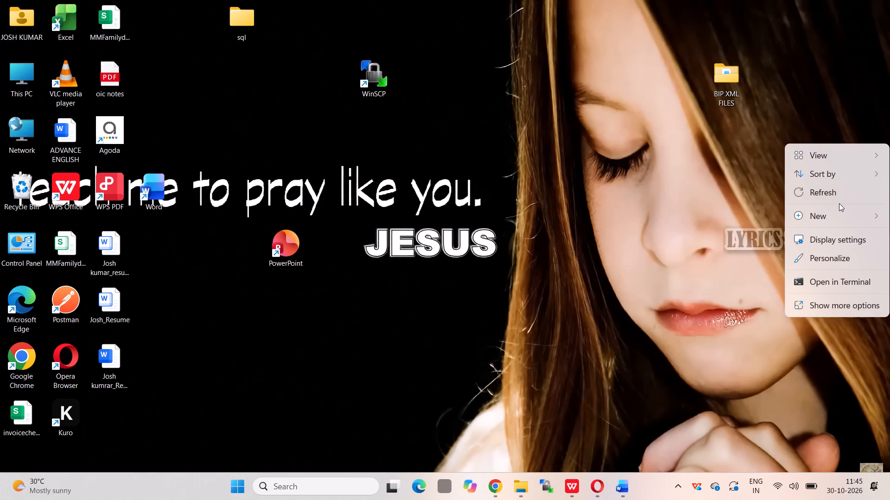
pyautogui.click(839, 203)
pyautogui.click(840, 188)
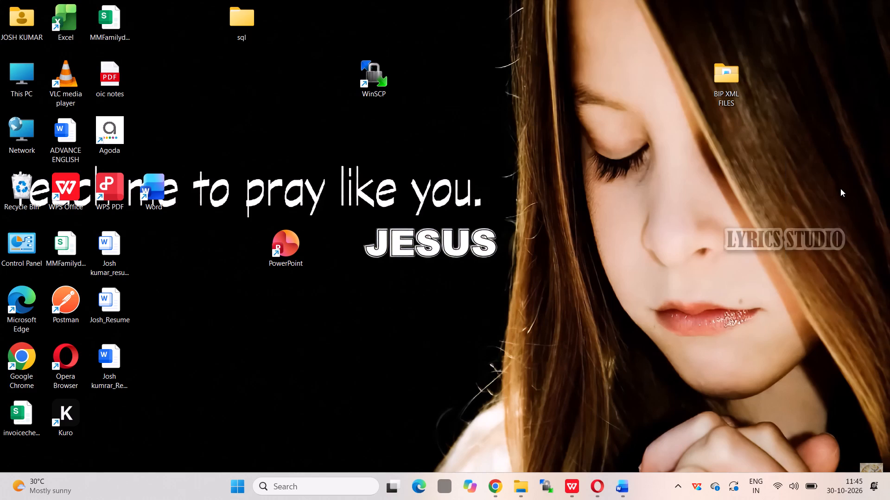
pyautogui.rightClick(840, 188)
pyautogui.click(795, 237)
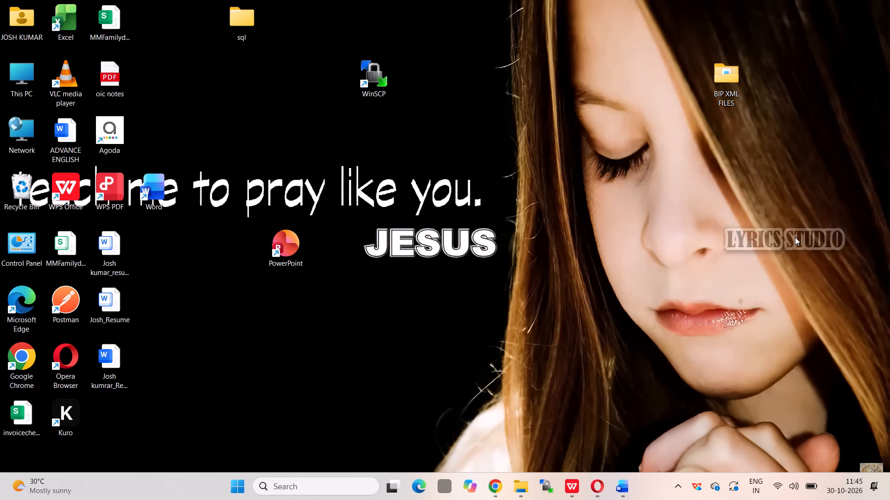
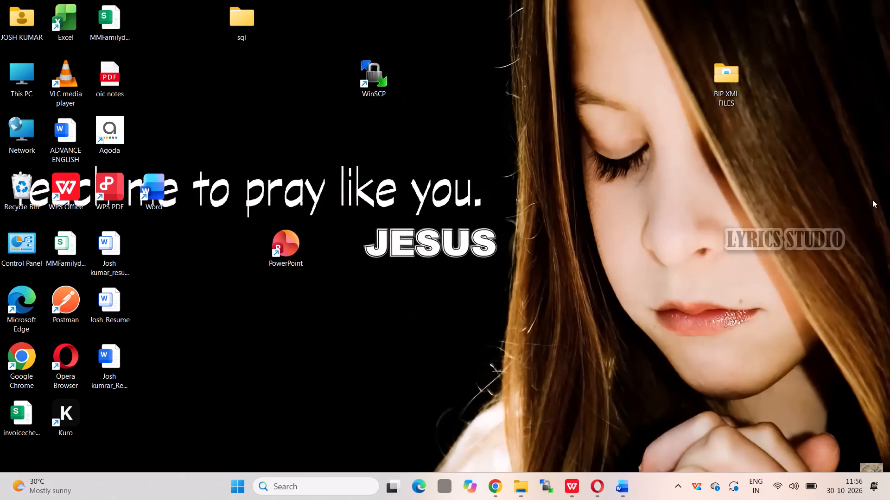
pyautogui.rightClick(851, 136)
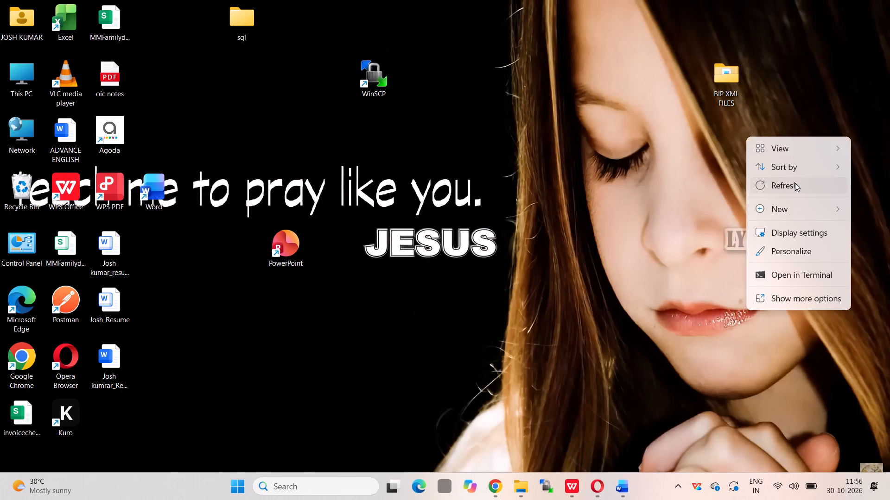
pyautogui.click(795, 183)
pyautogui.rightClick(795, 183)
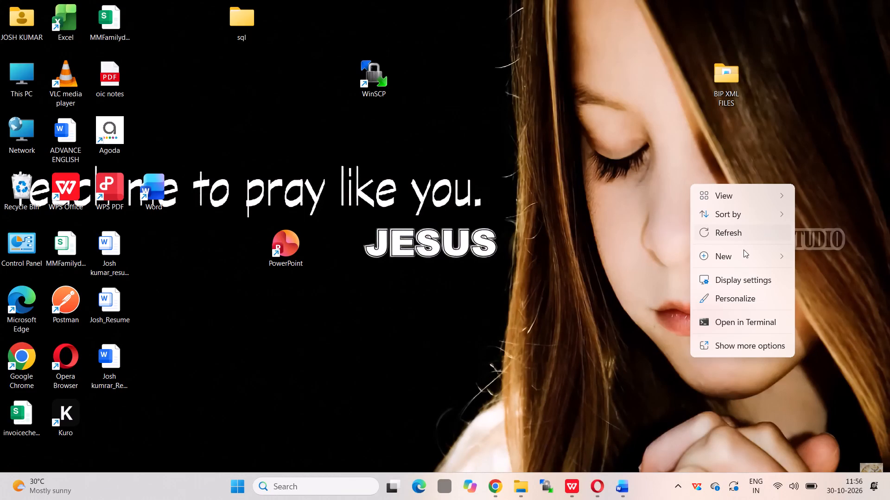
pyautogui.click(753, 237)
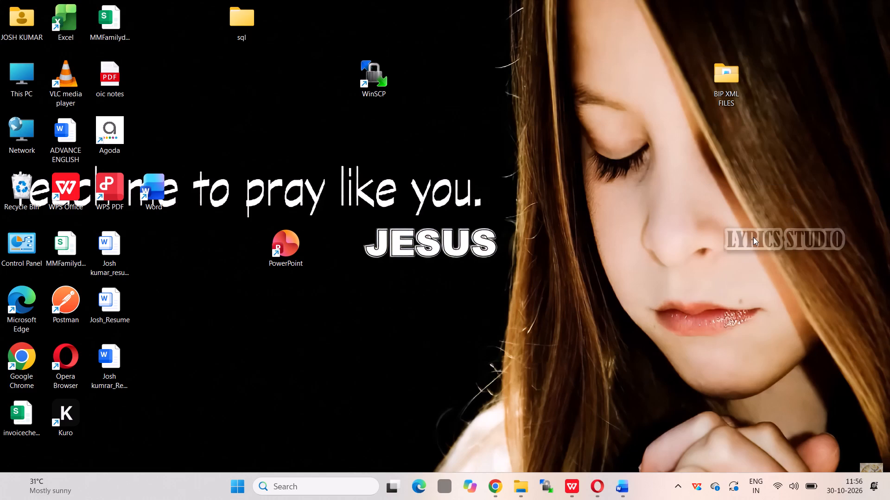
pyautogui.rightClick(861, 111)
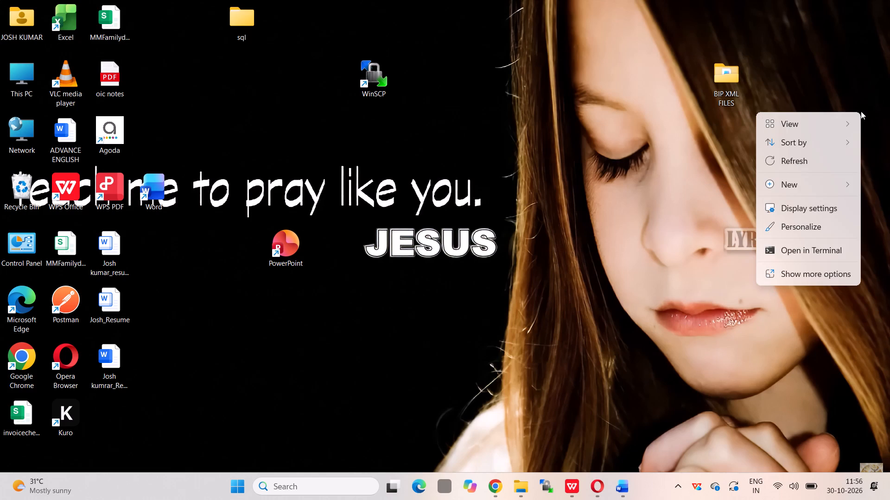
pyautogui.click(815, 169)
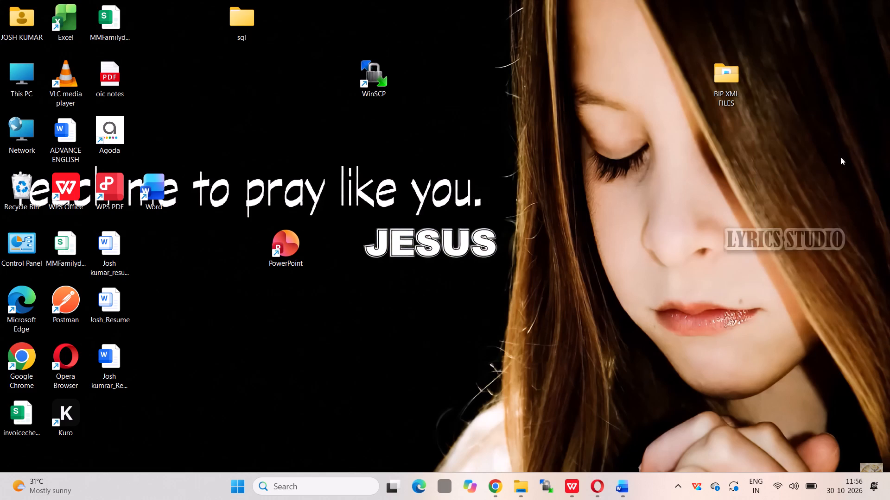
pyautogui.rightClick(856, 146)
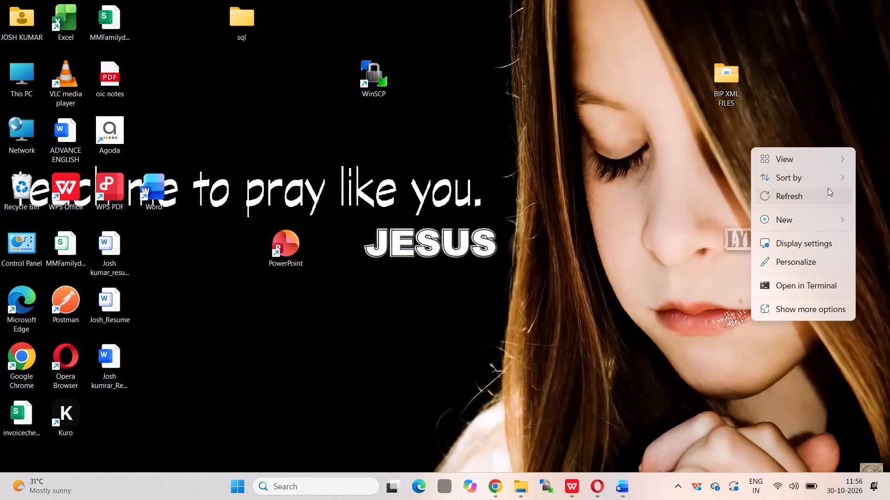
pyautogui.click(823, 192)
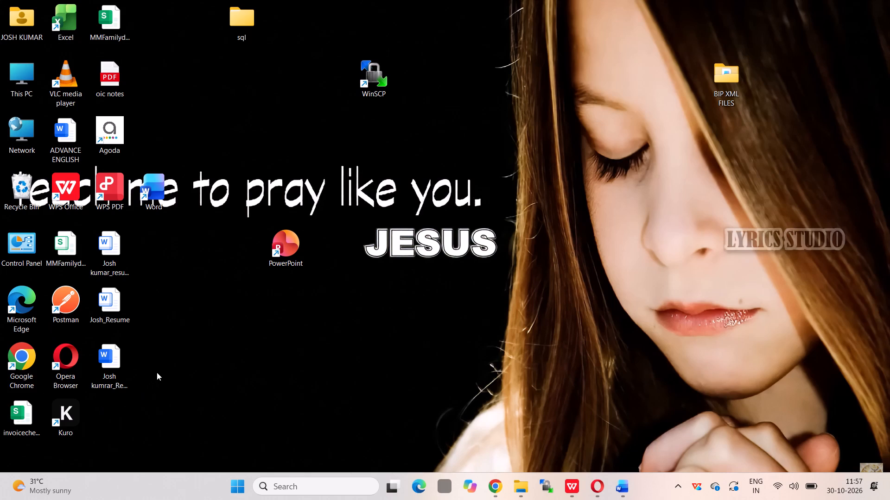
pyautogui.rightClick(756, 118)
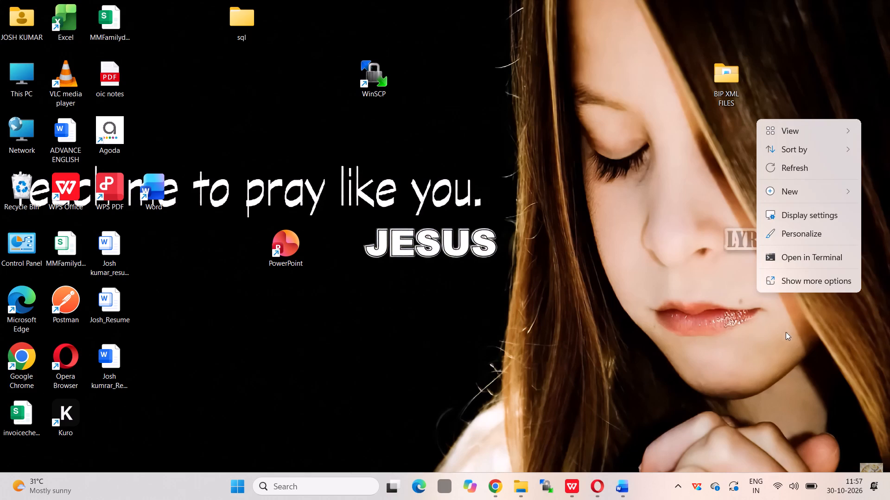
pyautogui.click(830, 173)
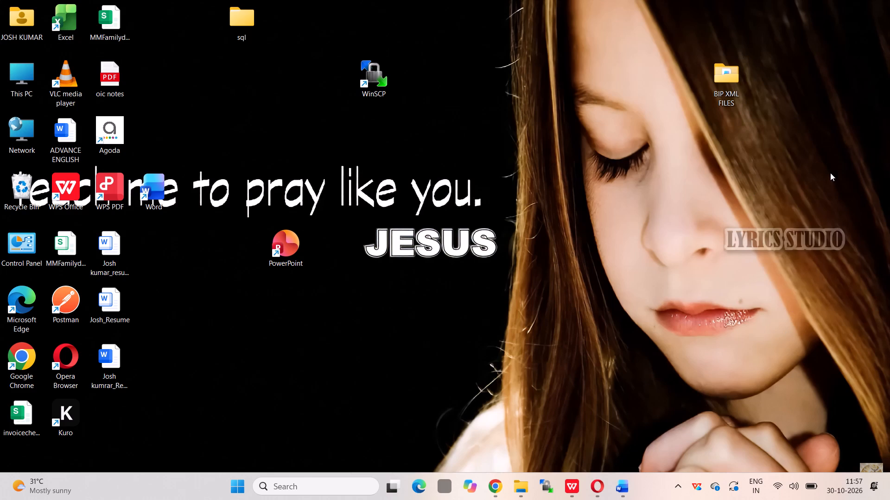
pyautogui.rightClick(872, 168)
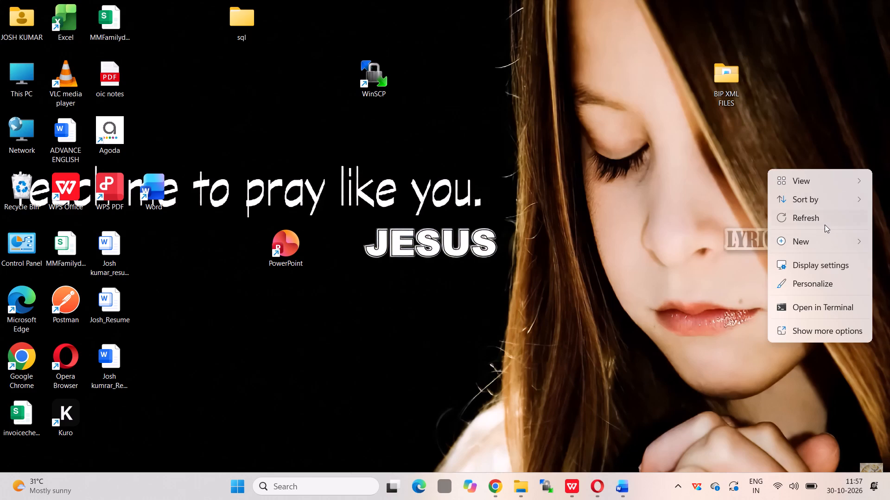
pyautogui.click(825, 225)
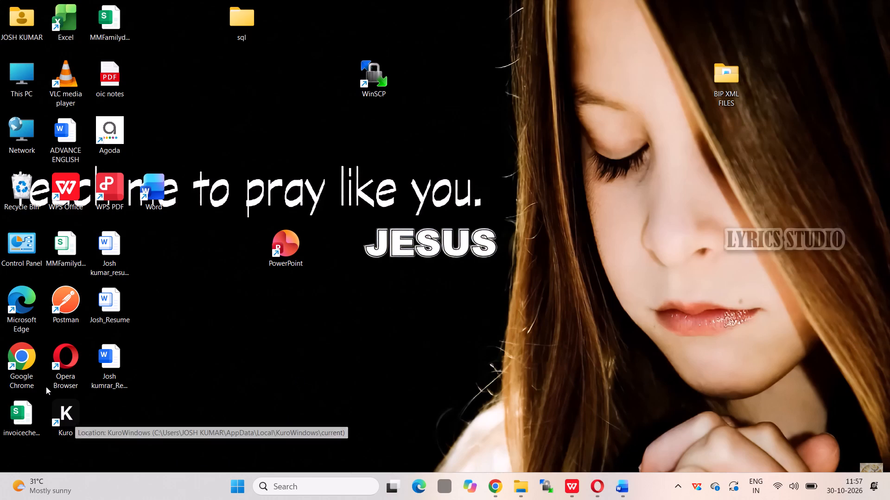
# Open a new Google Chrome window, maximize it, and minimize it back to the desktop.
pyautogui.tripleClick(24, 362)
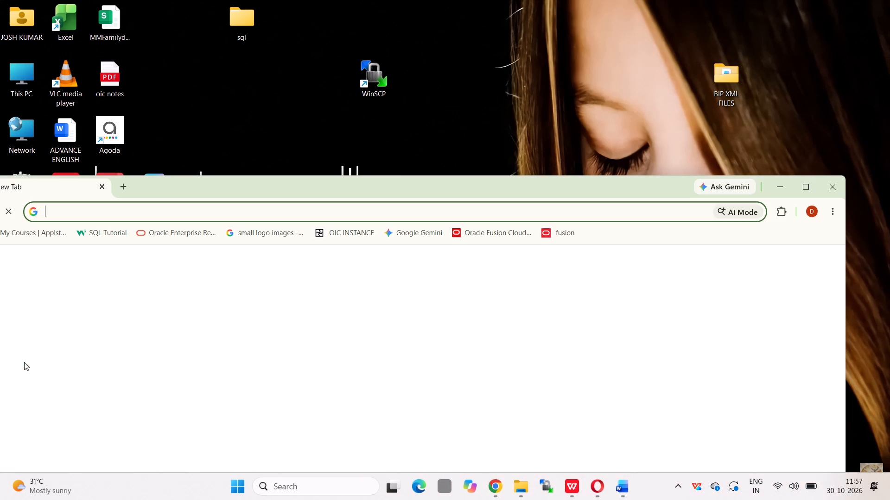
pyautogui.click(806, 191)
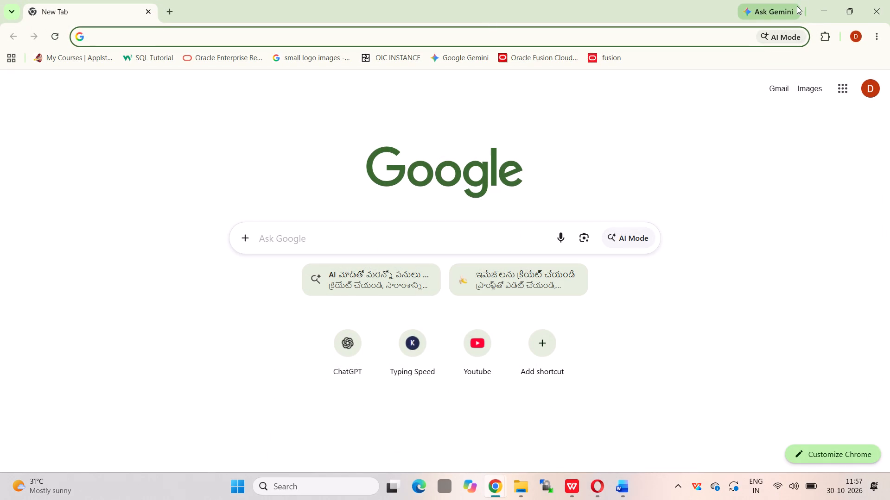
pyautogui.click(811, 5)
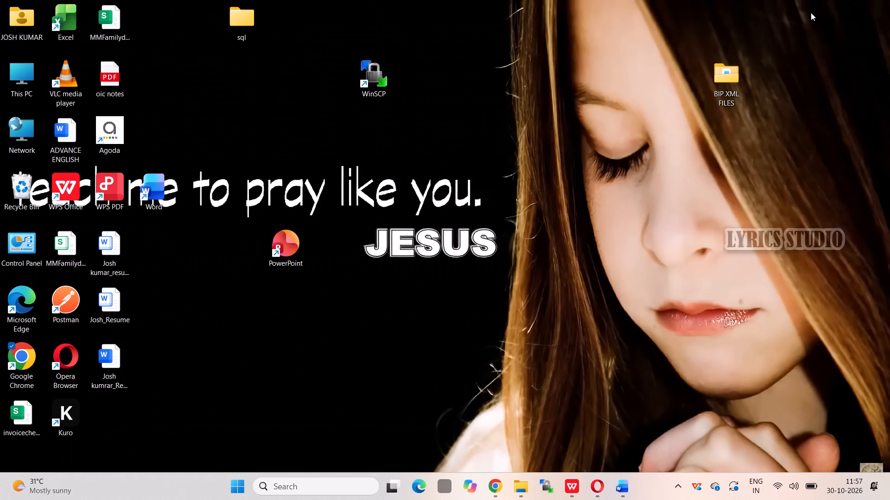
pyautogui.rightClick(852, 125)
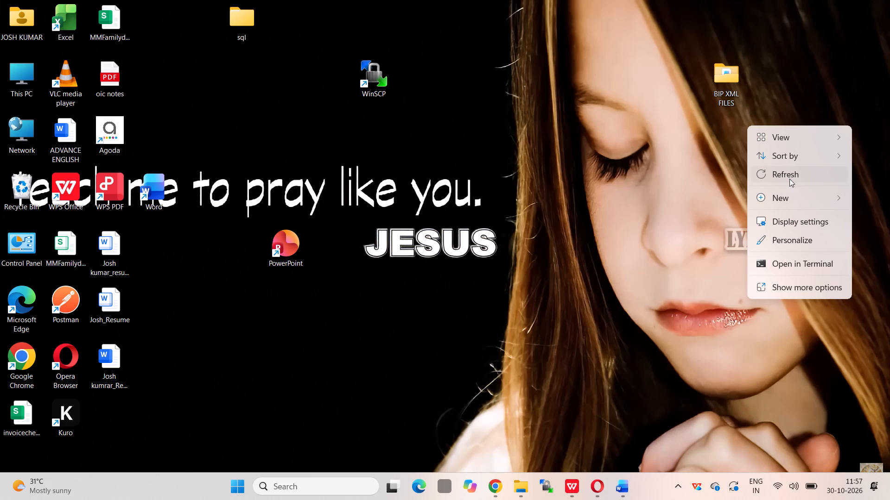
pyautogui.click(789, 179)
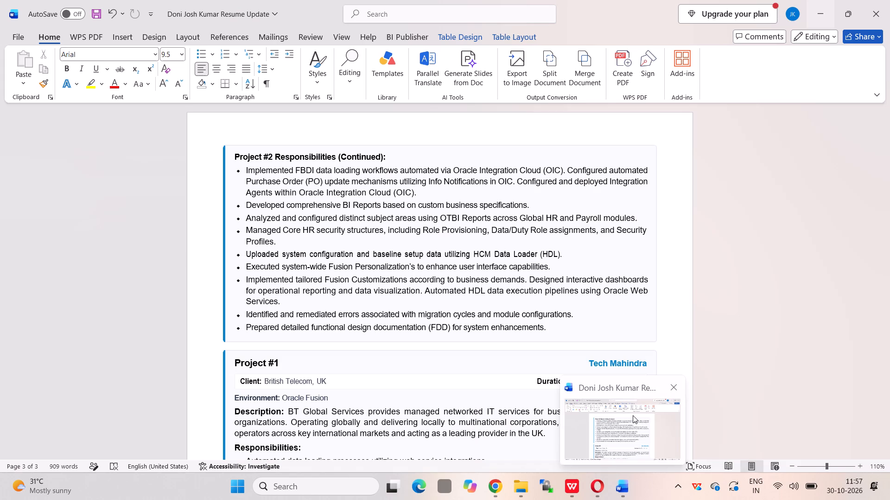
# Switch to the open Resume Update document in Word, review its professional summary and project sections across all pages, and minimize it.
pyautogui.click(633, 415)
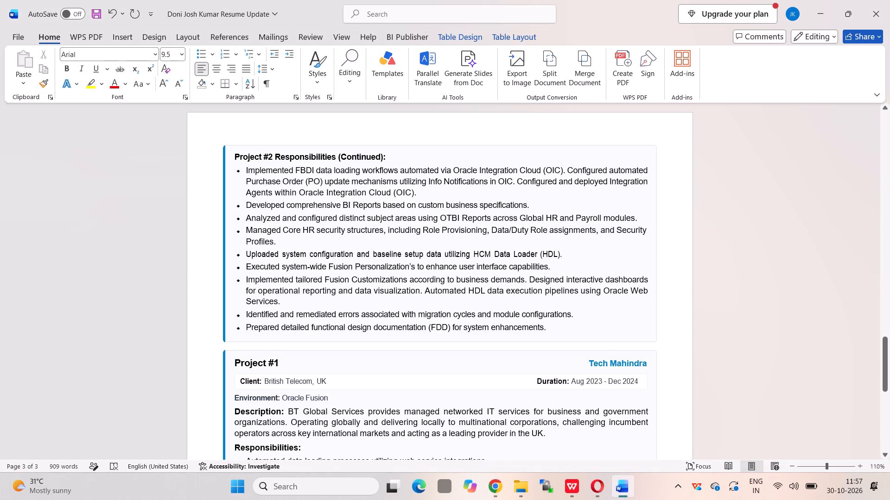
pyautogui.scroll(-3, 470, 296)
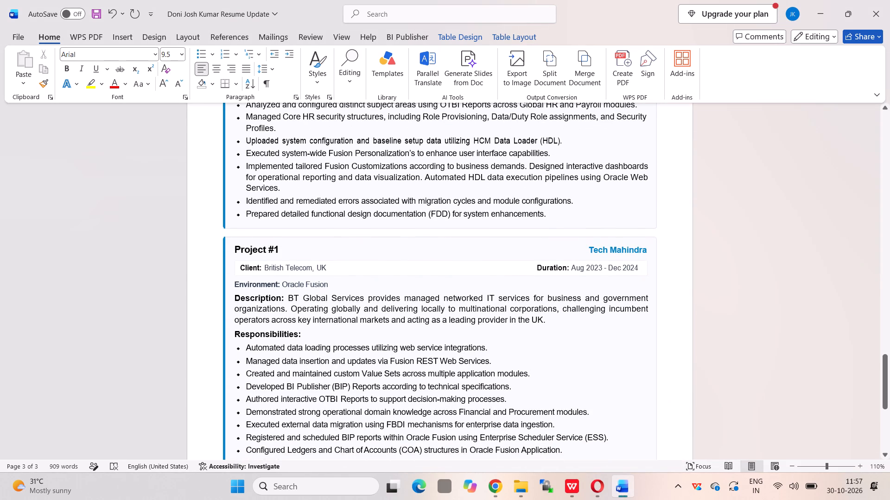
pyautogui.scroll(5, 535, 312)
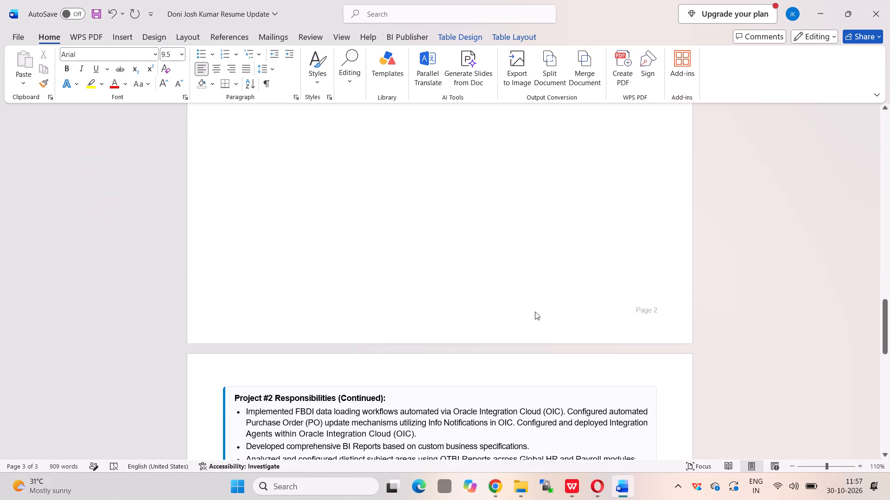
pyautogui.scroll(2, 535, 312)
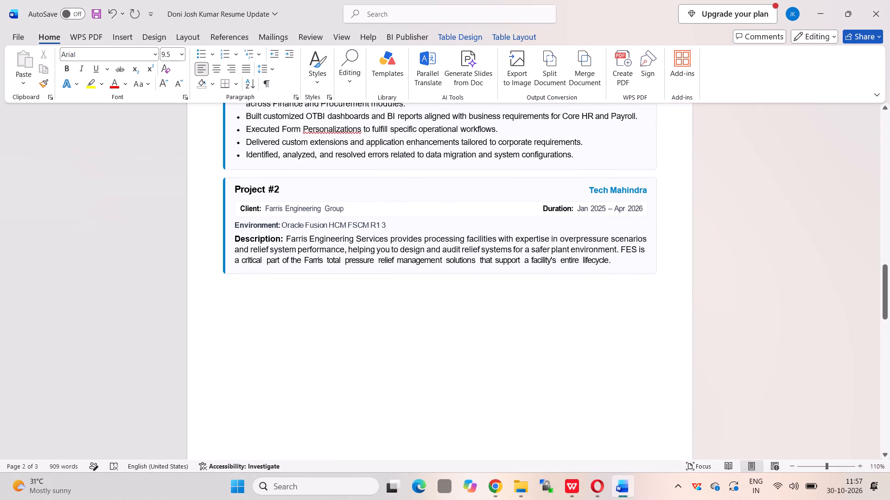
pyautogui.scroll(1, 535, 312)
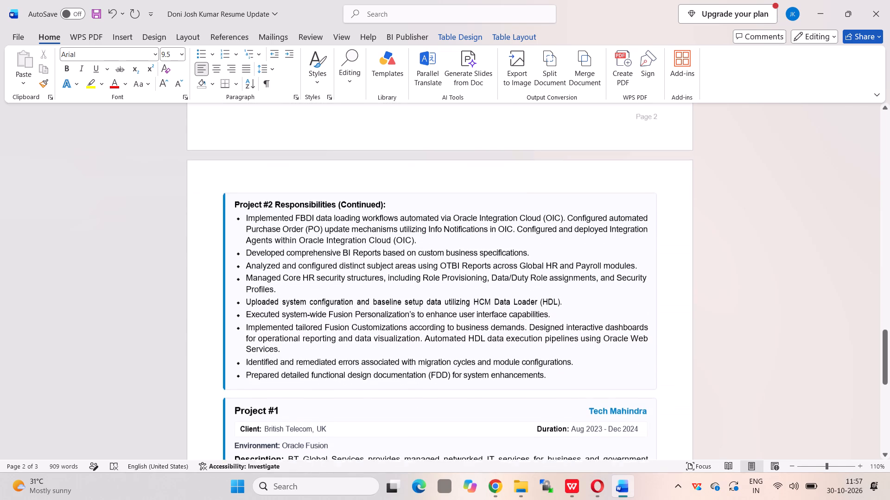
pyautogui.scroll(1, 535, 312)
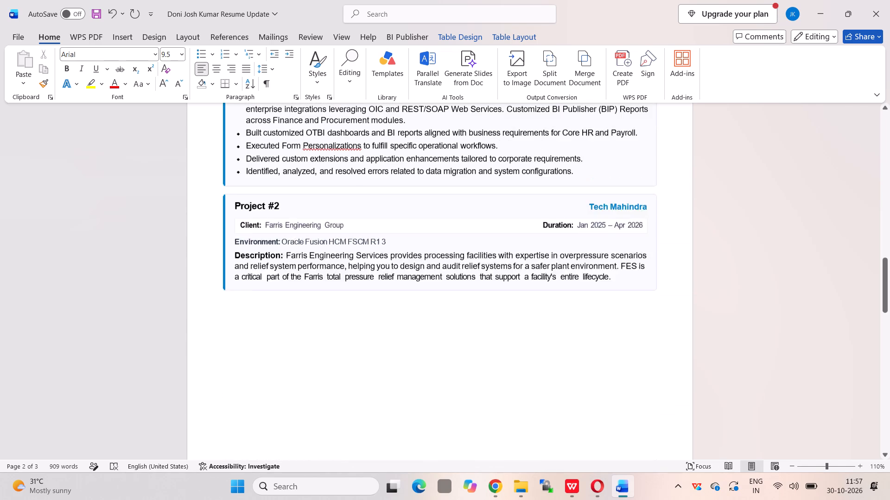
pyautogui.scroll(2, 535, 312)
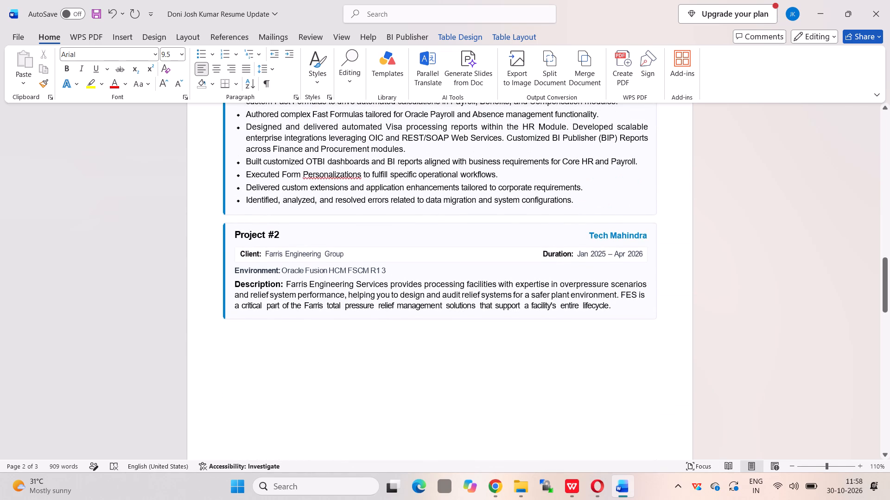
pyautogui.scroll(4, 535, 312)
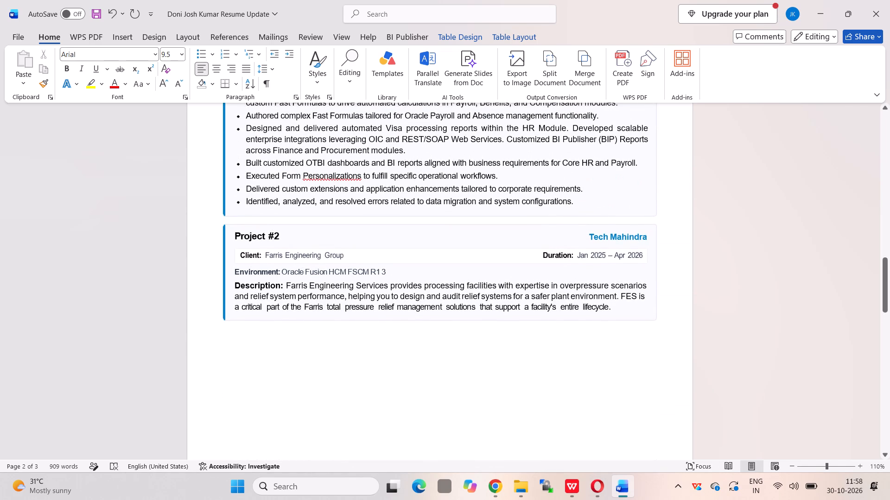
pyautogui.scroll(3, 535, 312)
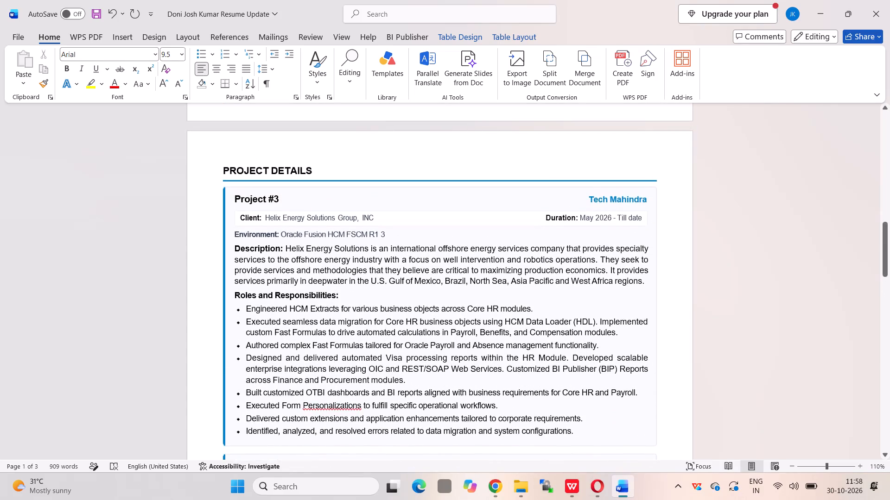
pyautogui.scroll(4, 535, 312)
pyautogui.scroll(-1, 535, 312)
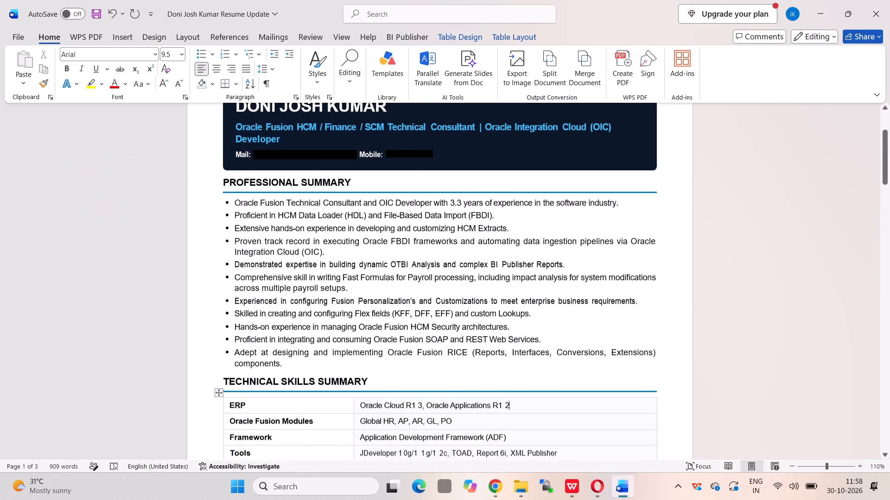
pyautogui.scroll(-5, 535, 312)
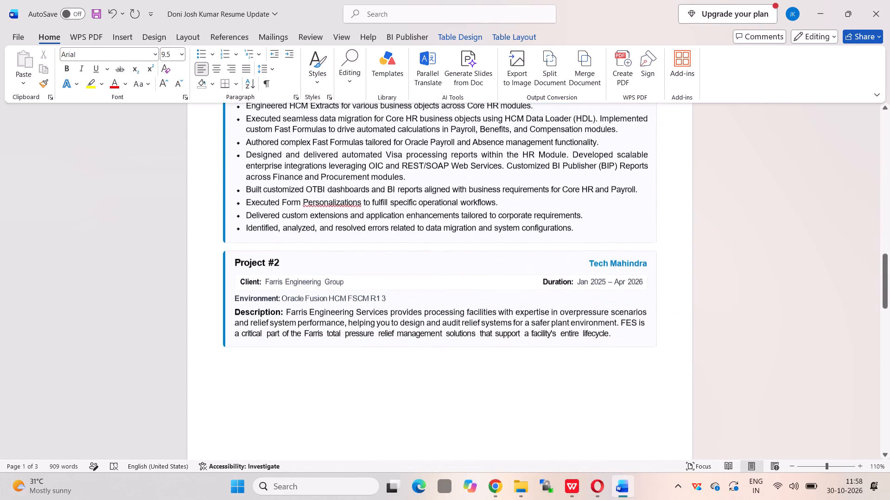
pyautogui.scroll(-4, 535, 312)
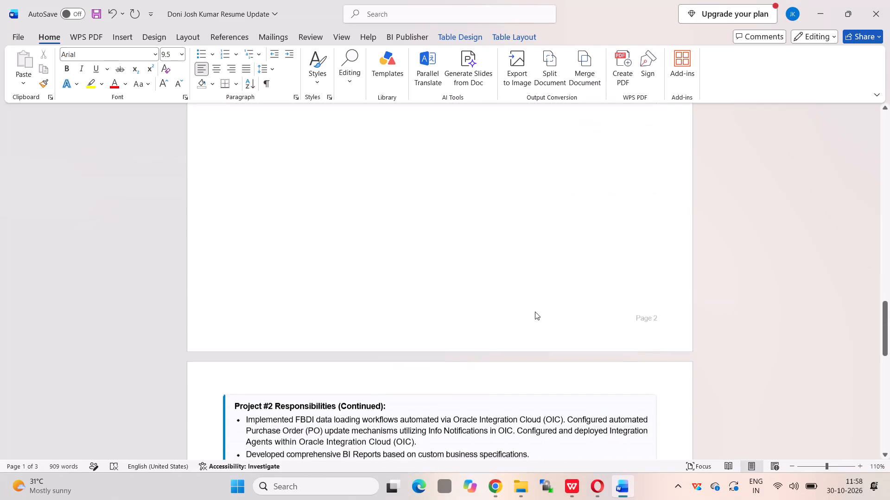
pyautogui.scroll(-5, 535, 312)
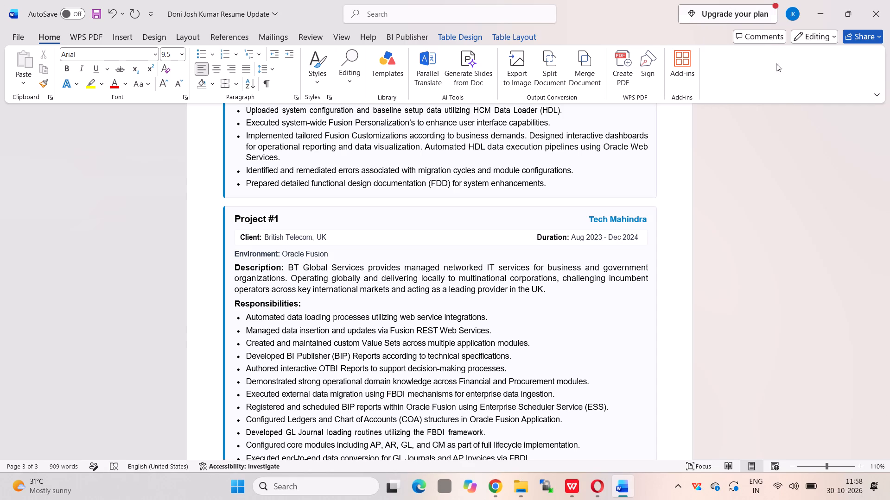
pyautogui.keyDown('ctrl'); pyautogui.scroll(1, 573, 269); pyautogui.keyUp('ctrl')
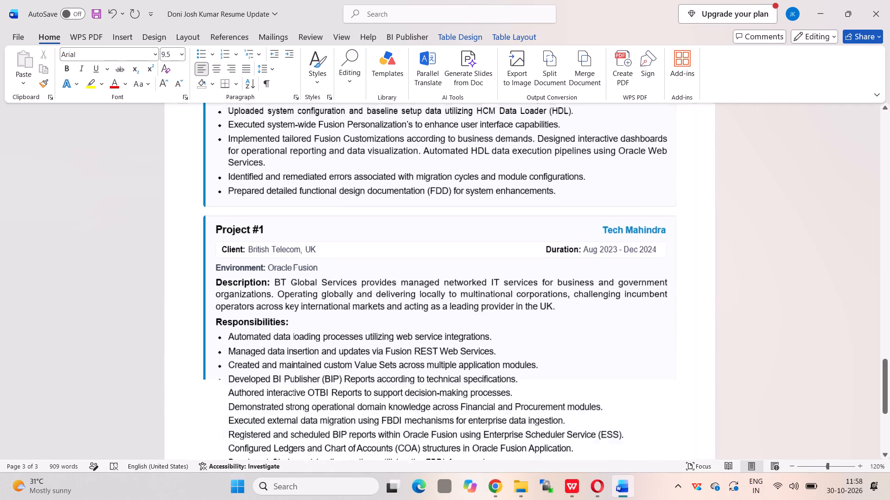
pyautogui.keyDown('ctrl'); pyautogui.scroll(2, 573, 269); pyautogui.keyUp('ctrl')
pyautogui.keyDown('ctrl'); pyautogui.scroll(-5, 573, 269); pyautogui.keyUp('ctrl')
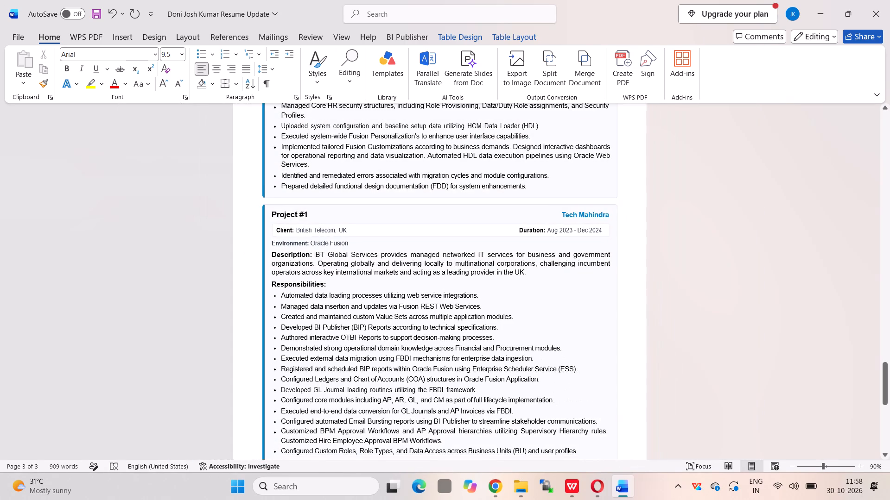
pyautogui.click(812, 13)
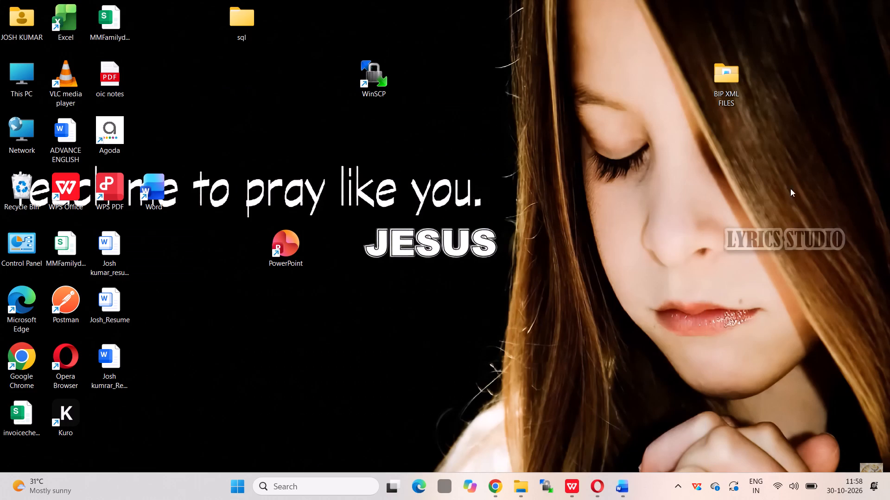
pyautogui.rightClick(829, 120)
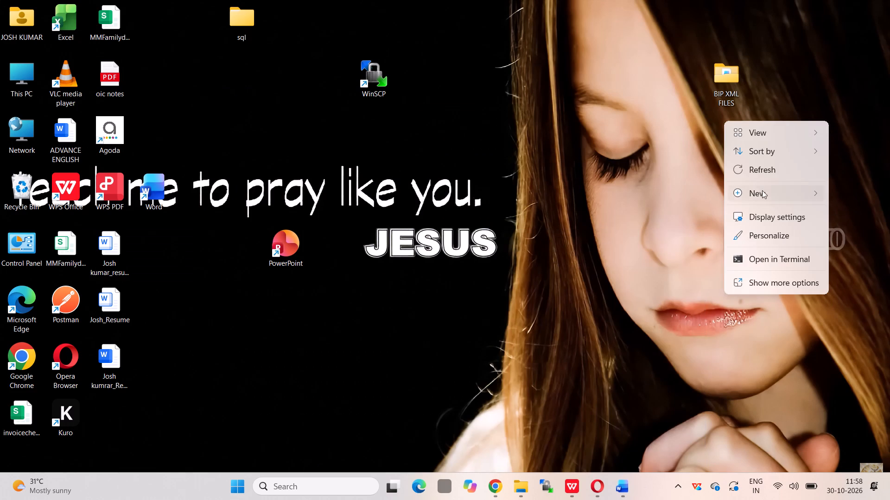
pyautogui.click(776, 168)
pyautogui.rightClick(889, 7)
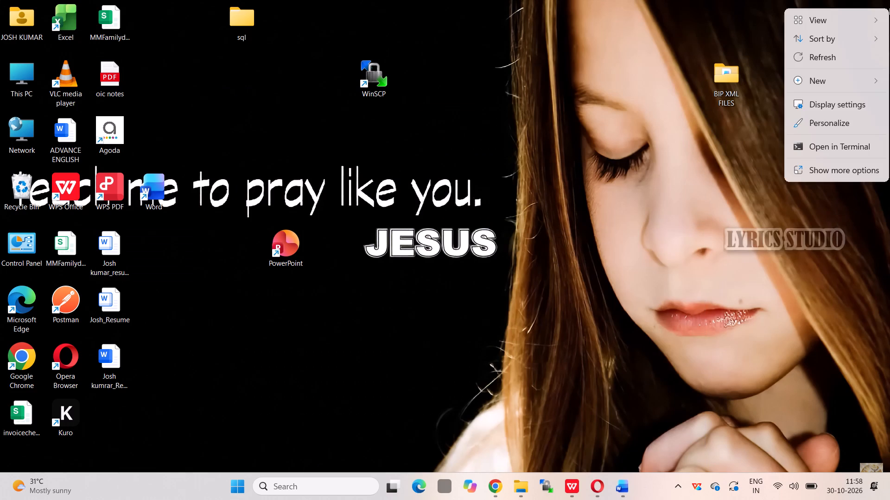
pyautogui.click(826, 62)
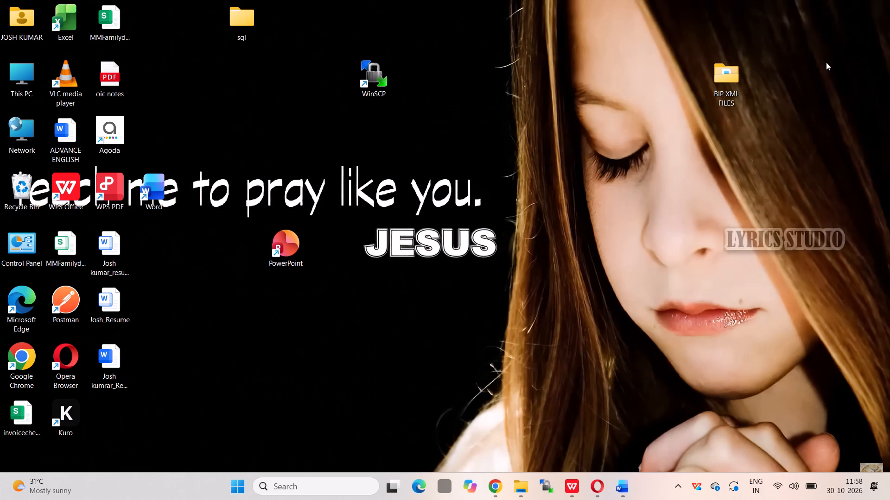
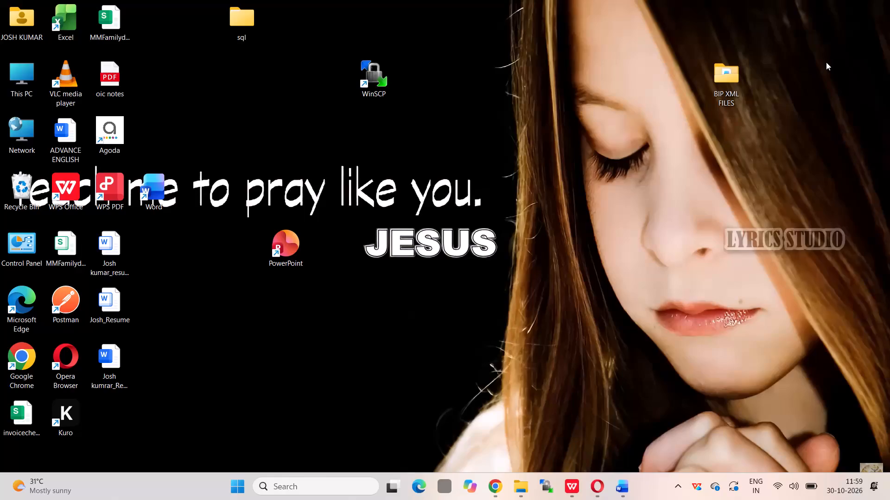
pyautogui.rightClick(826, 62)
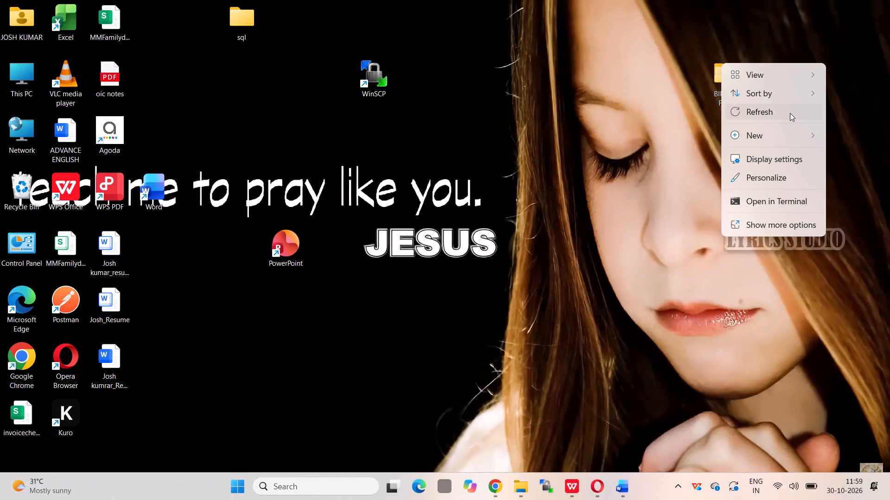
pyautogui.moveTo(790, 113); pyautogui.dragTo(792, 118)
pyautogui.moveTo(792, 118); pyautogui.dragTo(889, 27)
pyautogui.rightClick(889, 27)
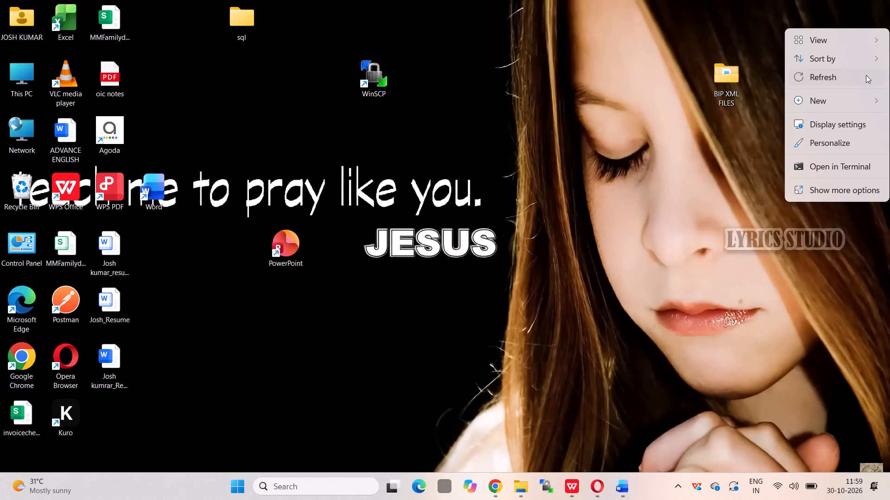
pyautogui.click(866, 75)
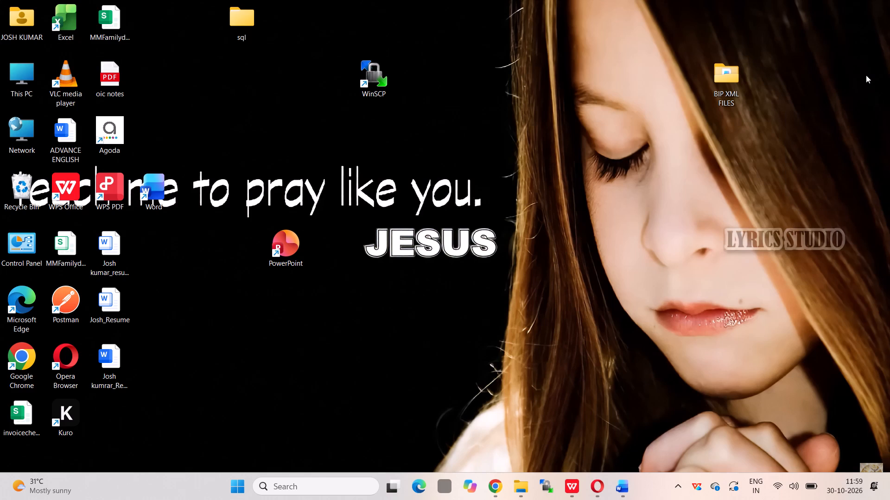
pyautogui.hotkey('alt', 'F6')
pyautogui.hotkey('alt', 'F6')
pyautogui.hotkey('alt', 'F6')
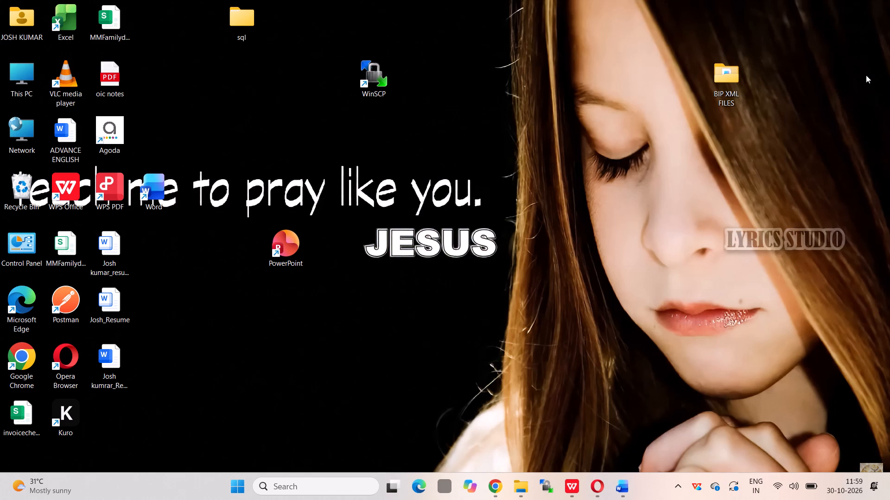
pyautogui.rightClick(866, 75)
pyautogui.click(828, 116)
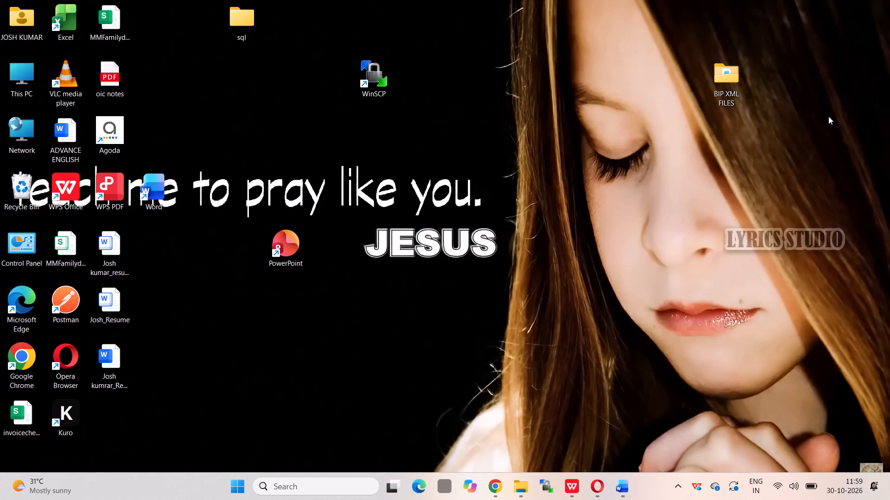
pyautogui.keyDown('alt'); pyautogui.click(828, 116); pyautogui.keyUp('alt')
# Put the computer into Sleep mode using the Shut Down Windows dialog.
pyautogui.hotkey('alt', 'F4')
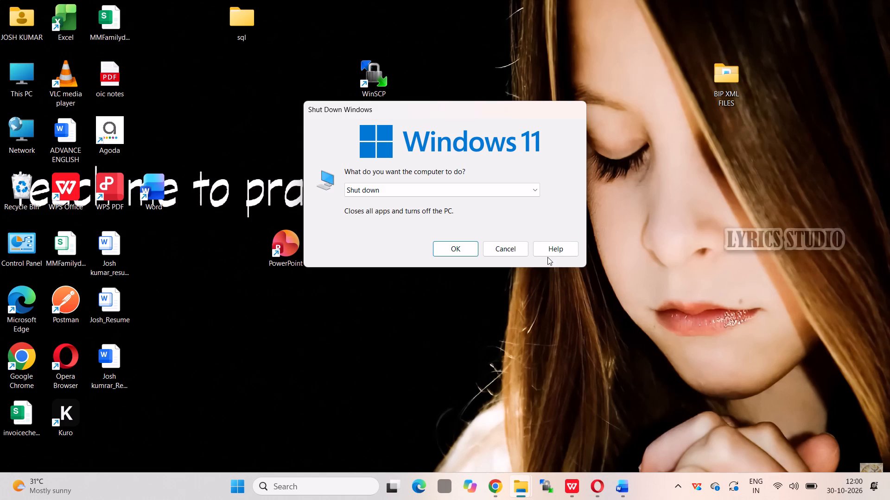
pyautogui.click(527, 187)
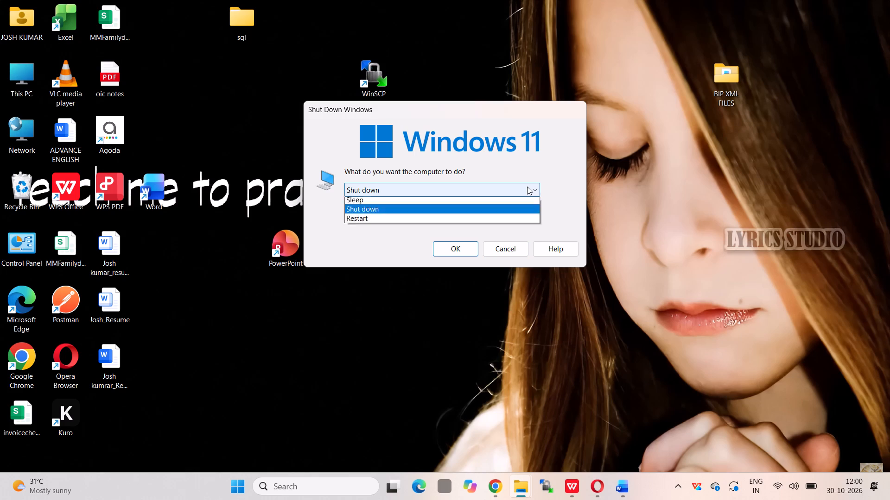
pyautogui.click(433, 221)
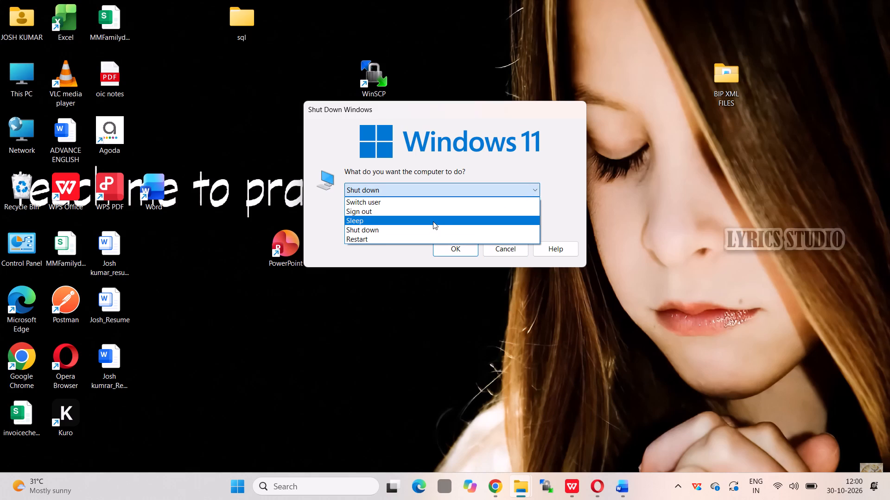
pyautogui.click(452, 251)
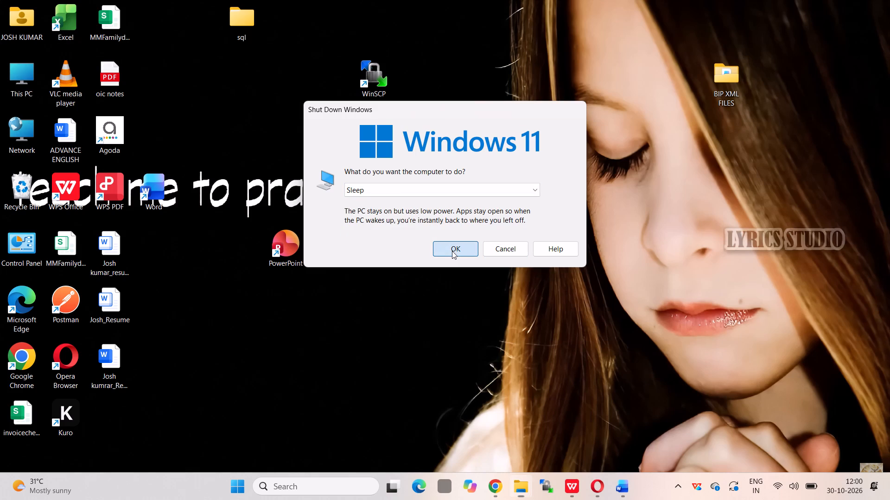